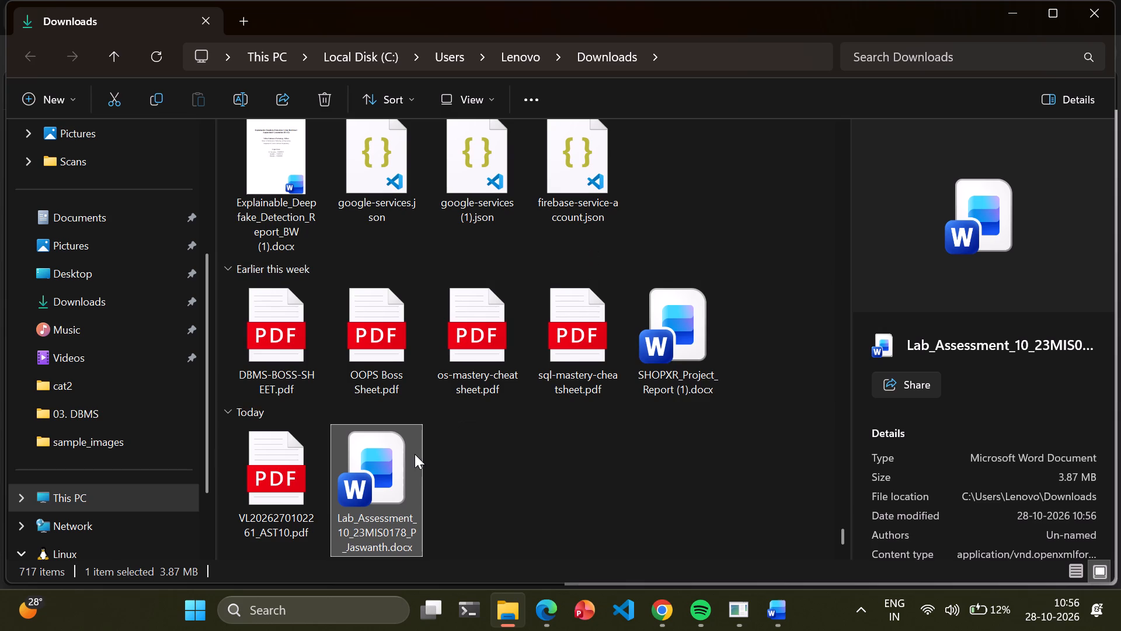
double_click(382, 464)
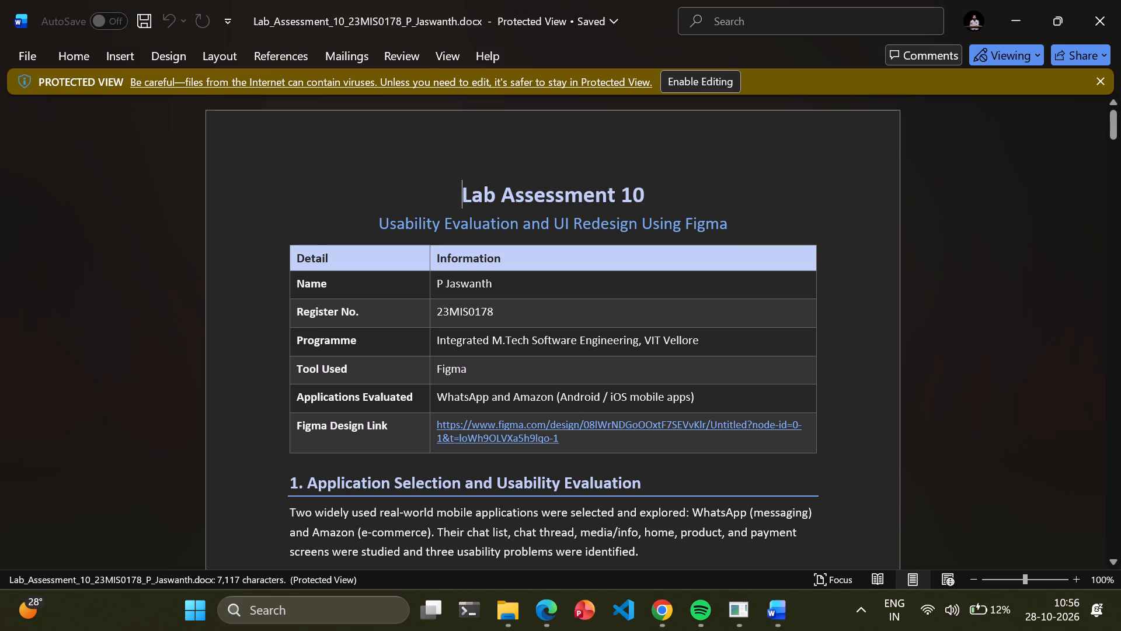
left_click(685, 79)
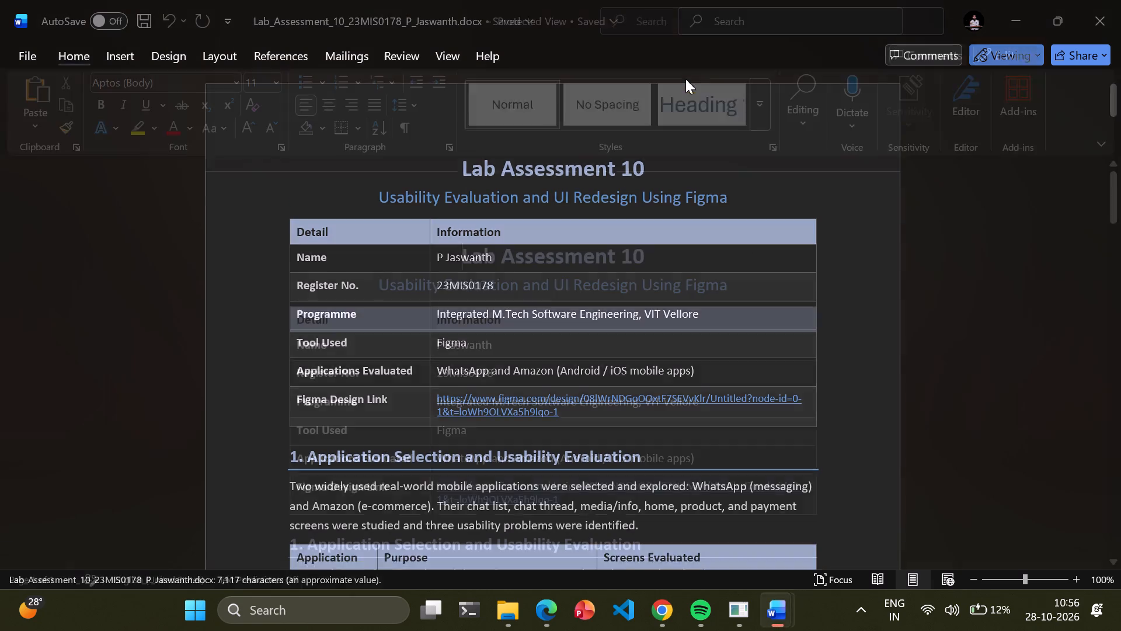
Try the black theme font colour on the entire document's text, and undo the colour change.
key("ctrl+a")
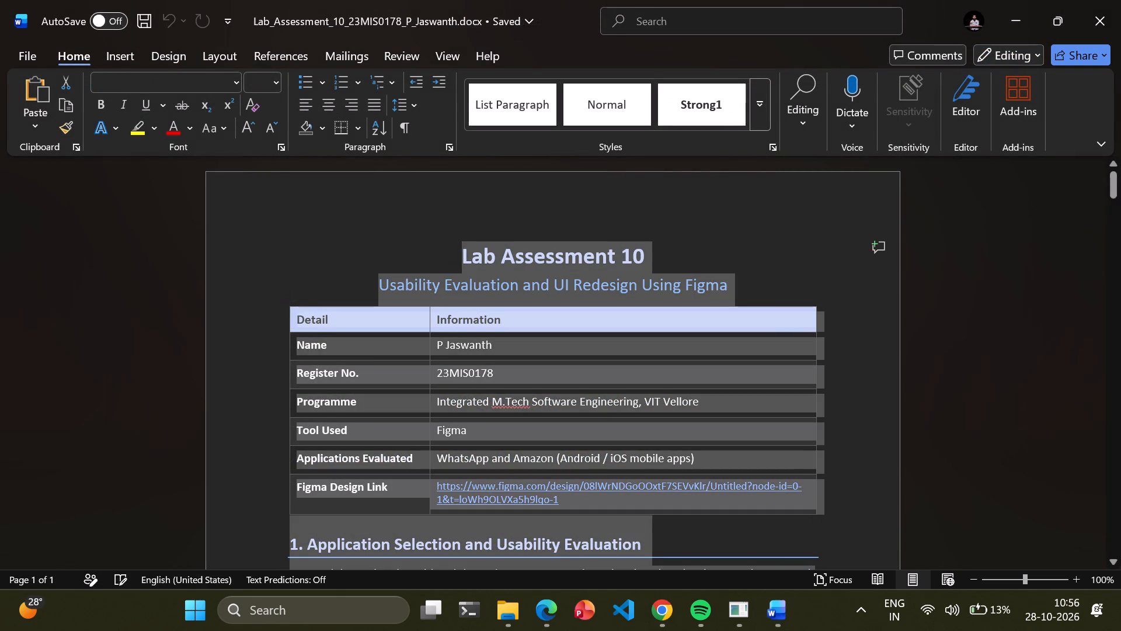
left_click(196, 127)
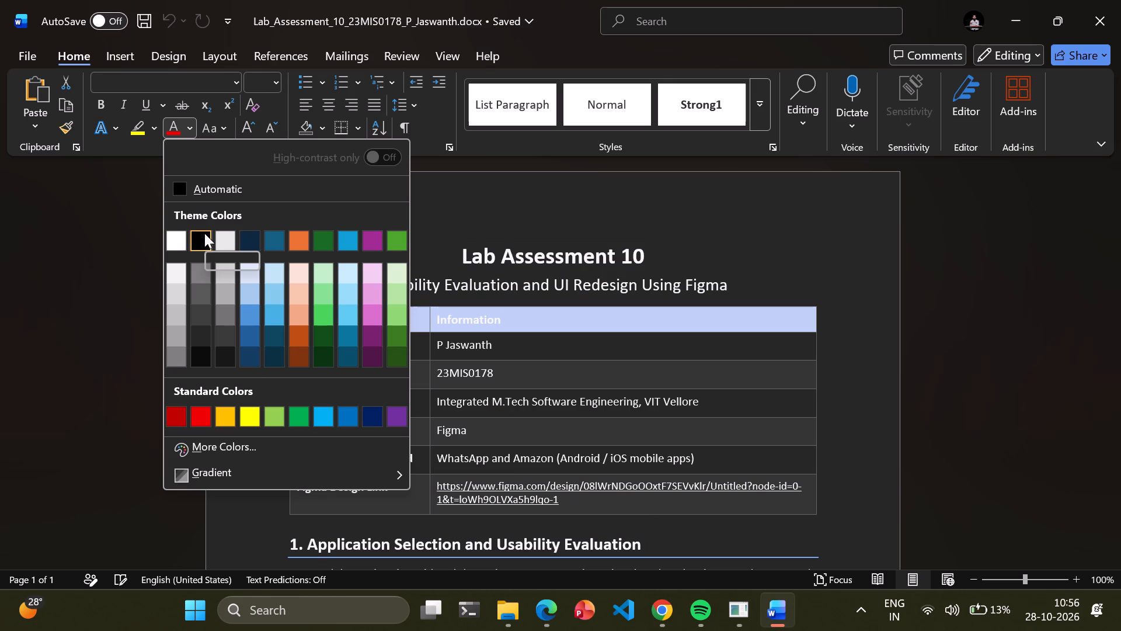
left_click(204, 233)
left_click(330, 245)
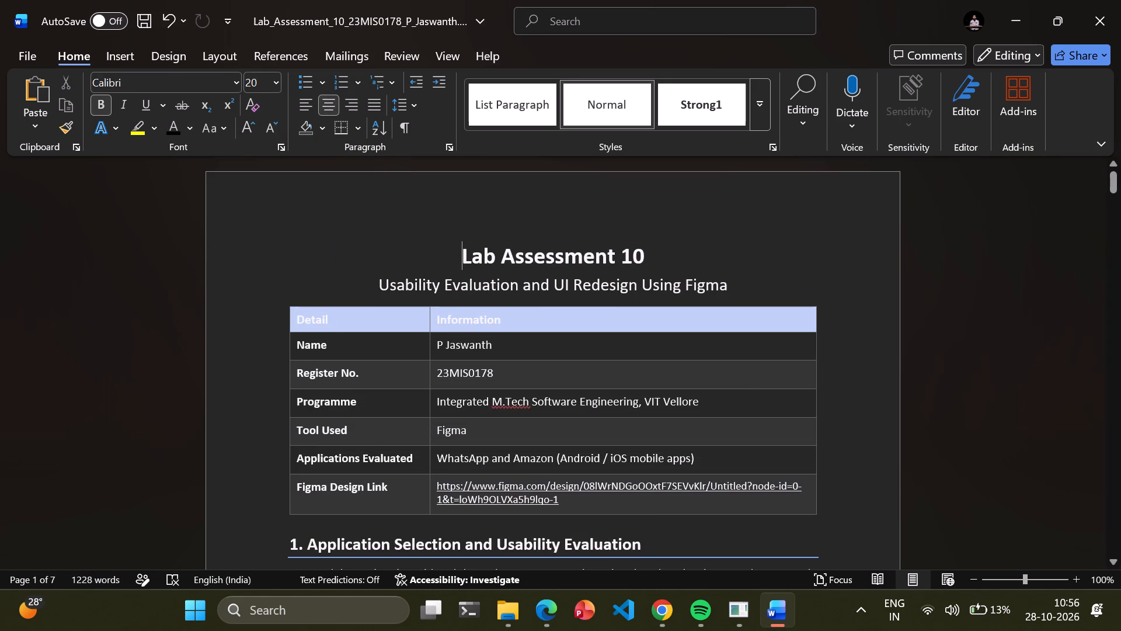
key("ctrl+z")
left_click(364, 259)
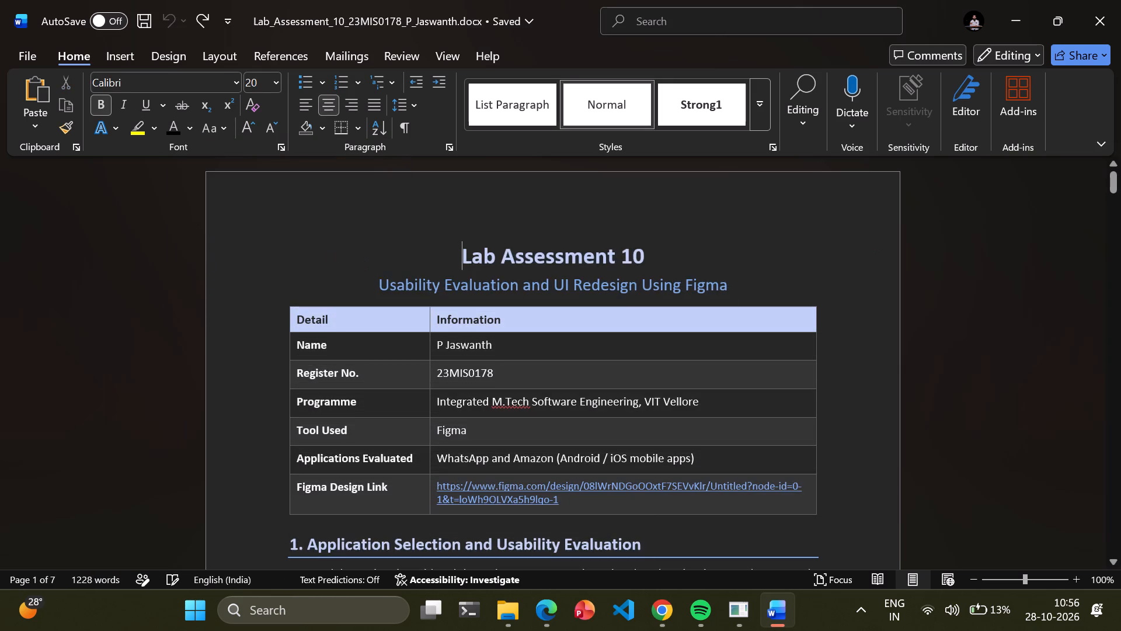
Look through the document's tables, before-and-after screenshots and closing sections in Word.
scroll(364, 259, "down", 1)
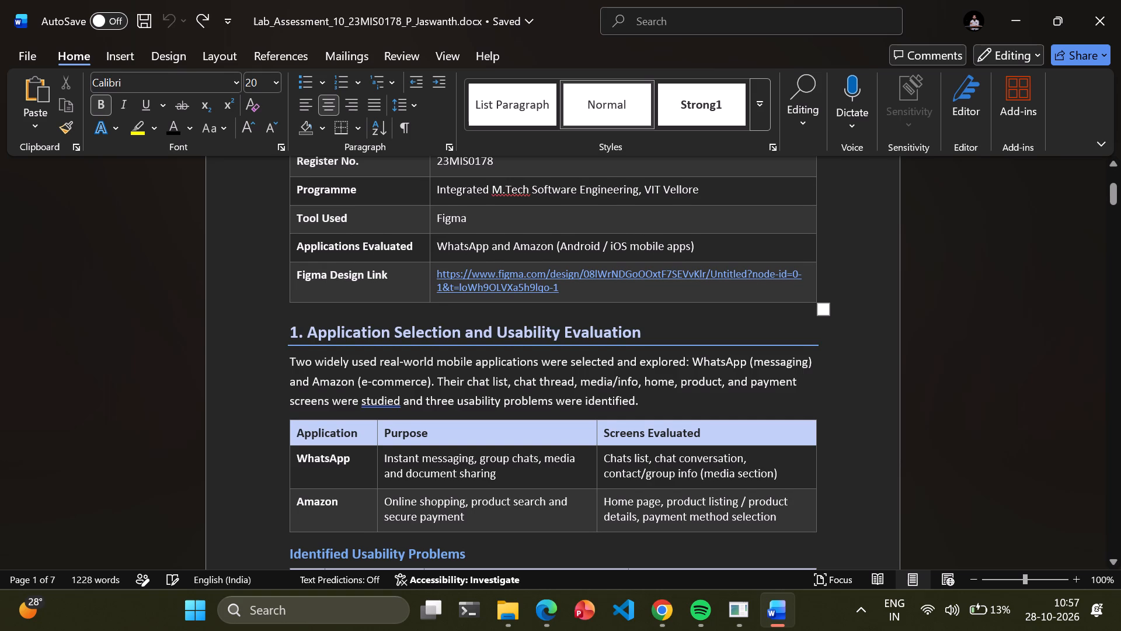
scroll(401, 296, "up", 1)
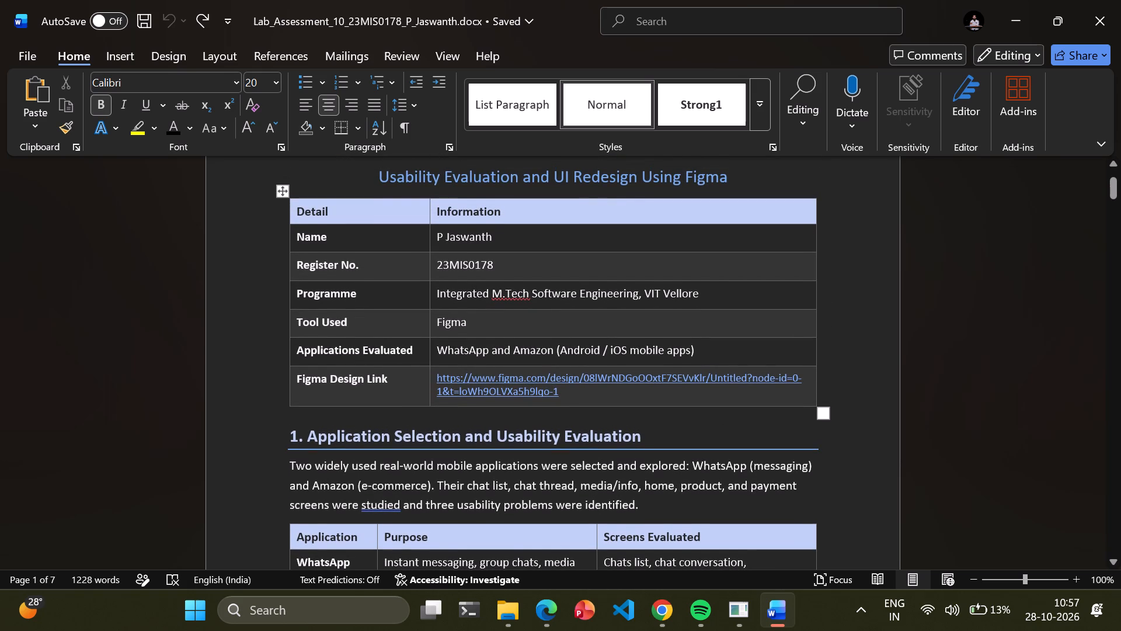
scroll(583, 452, "down", 1)
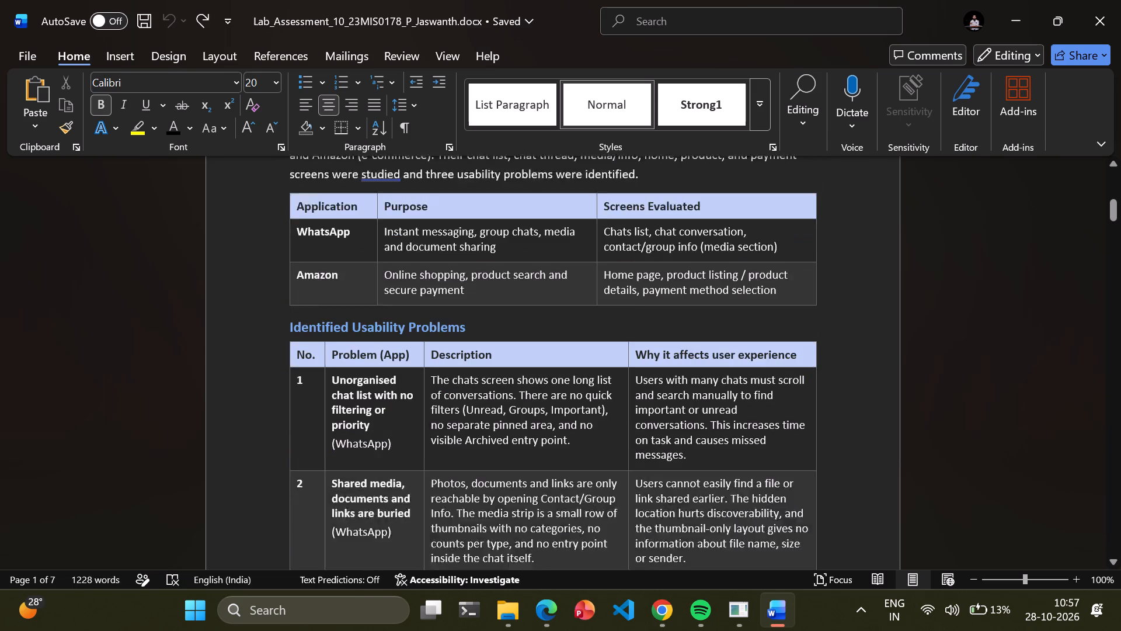
scroll(583, 452, "down", 4)
scroll(583, 452, "up", 1)
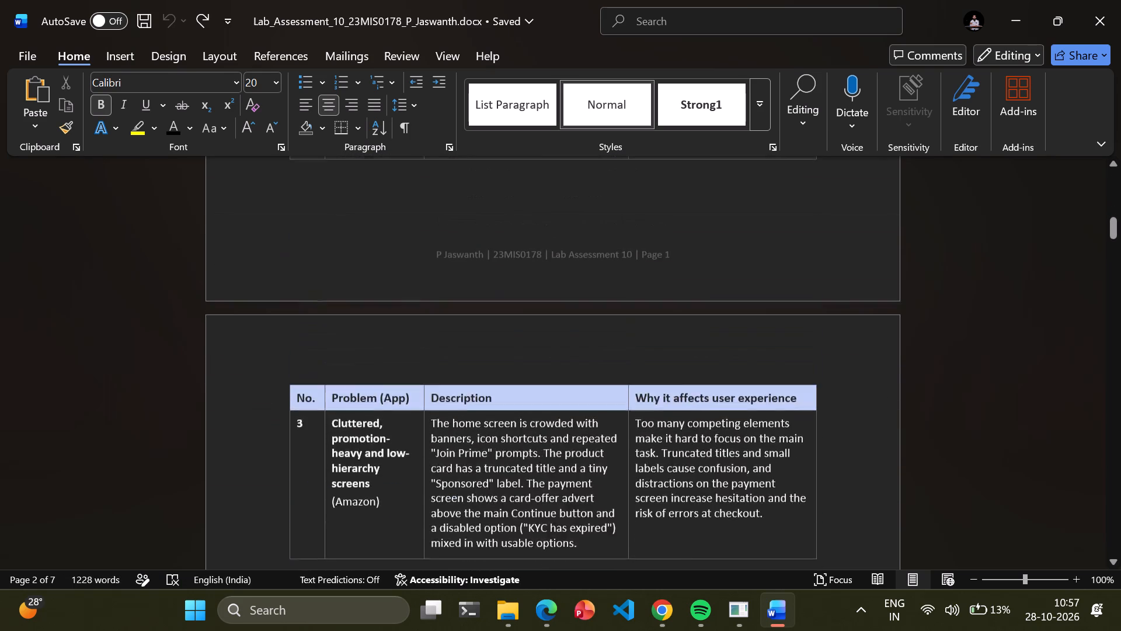
scroll(623, 387, "down", 5)
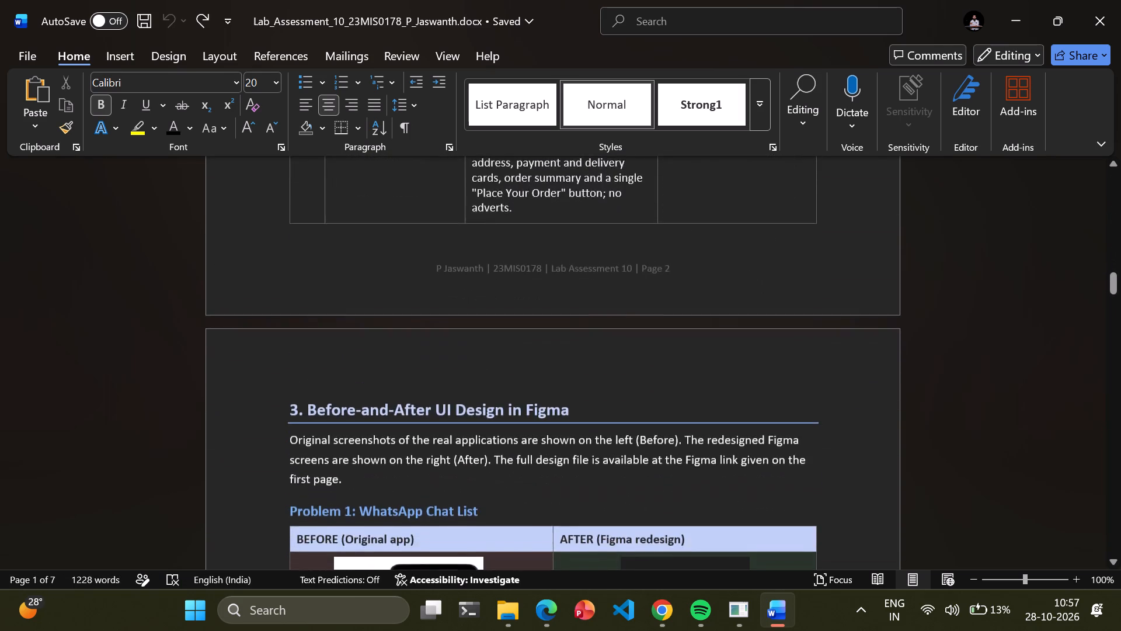
scroll(623, 387, "down", 4)
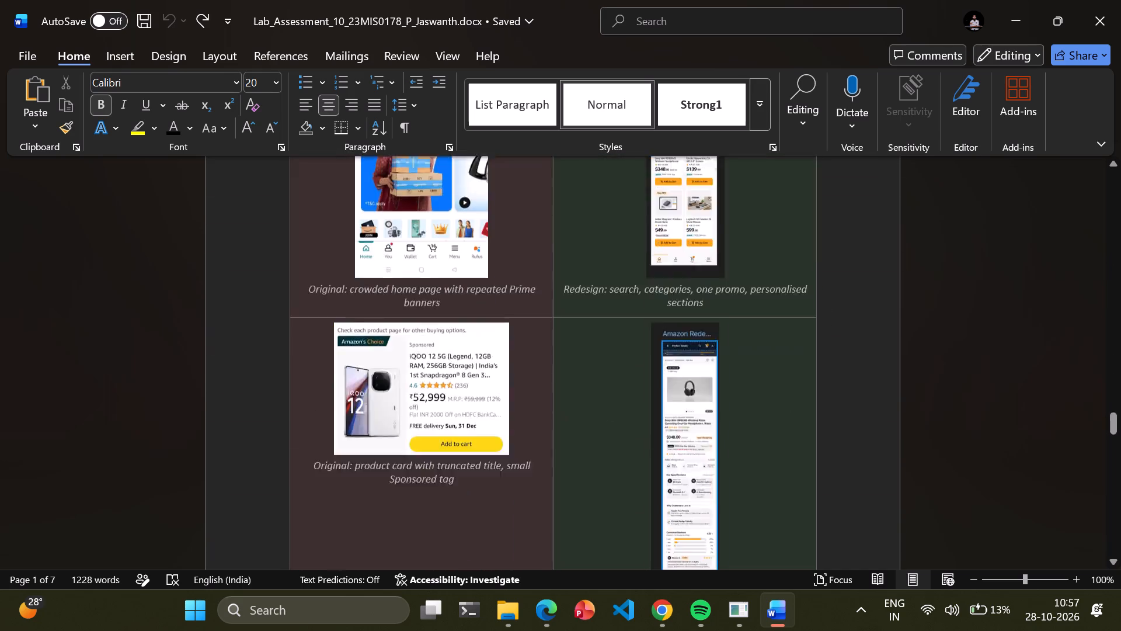
scroll(623, 387, "down", 2)
scroll(623, 387, "up", 2)
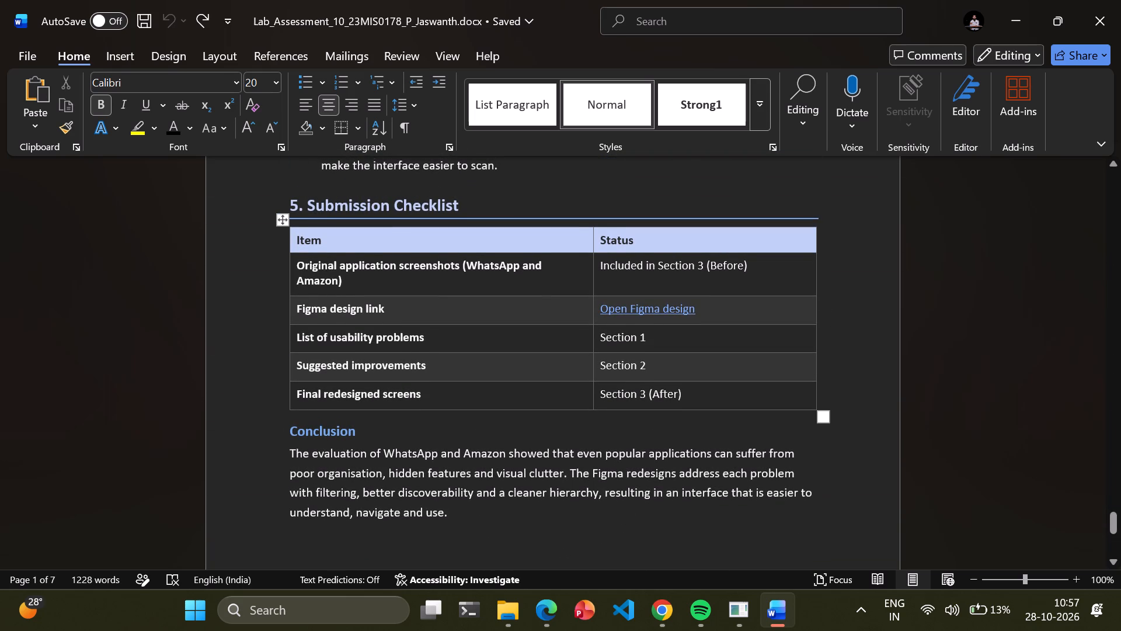
Delete the "5. Submission Checklist" heading and its table above the Conclusion, and save the document.
left_click_drag(849, 471, 274, 264)
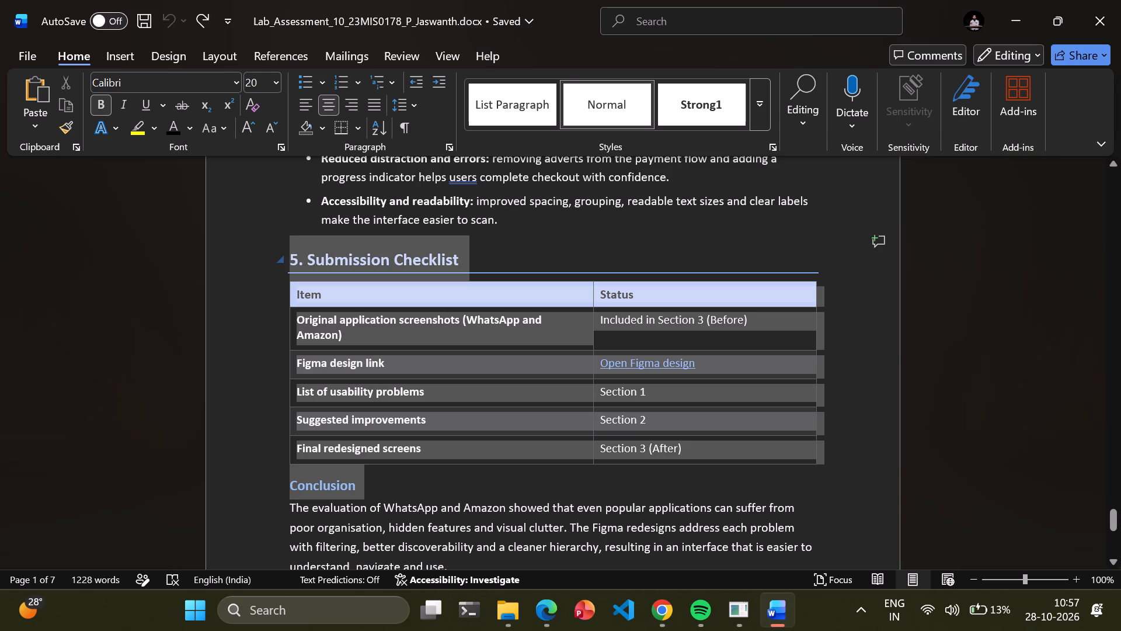
left_click_drag(274, 264, 504, 491)
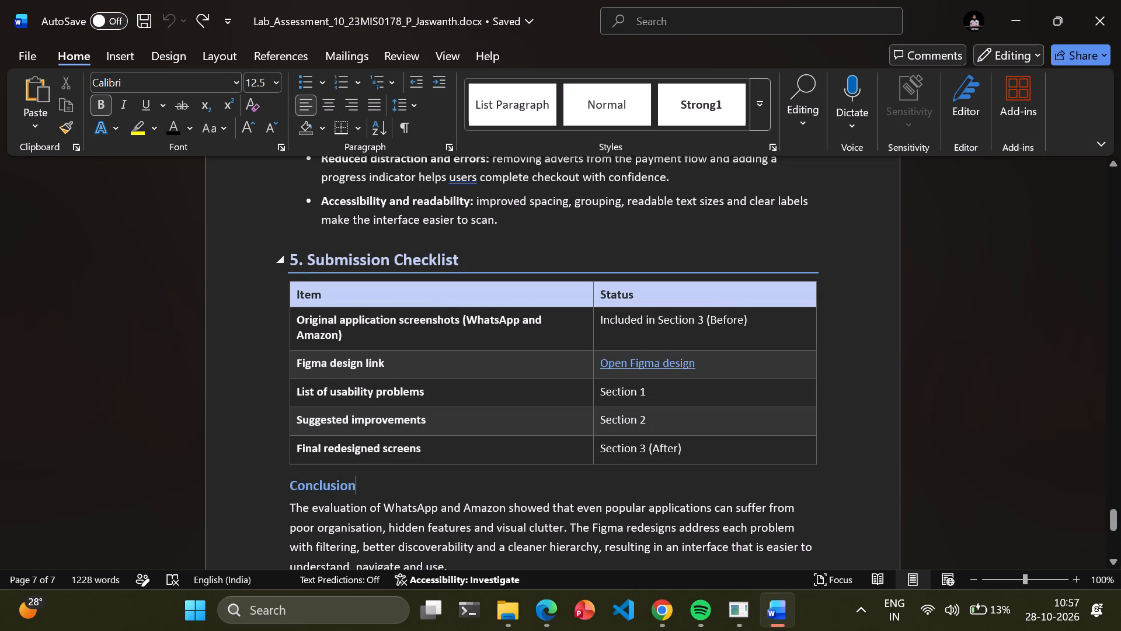
left_click_drag(290, 259, 748, 453)
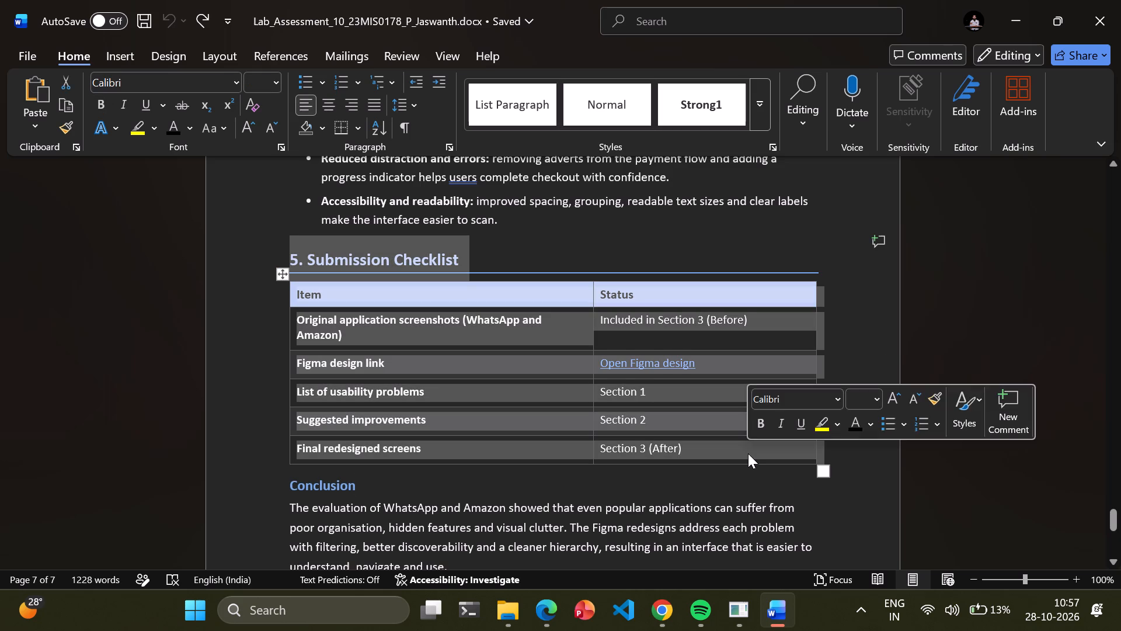
key("BackSpace")
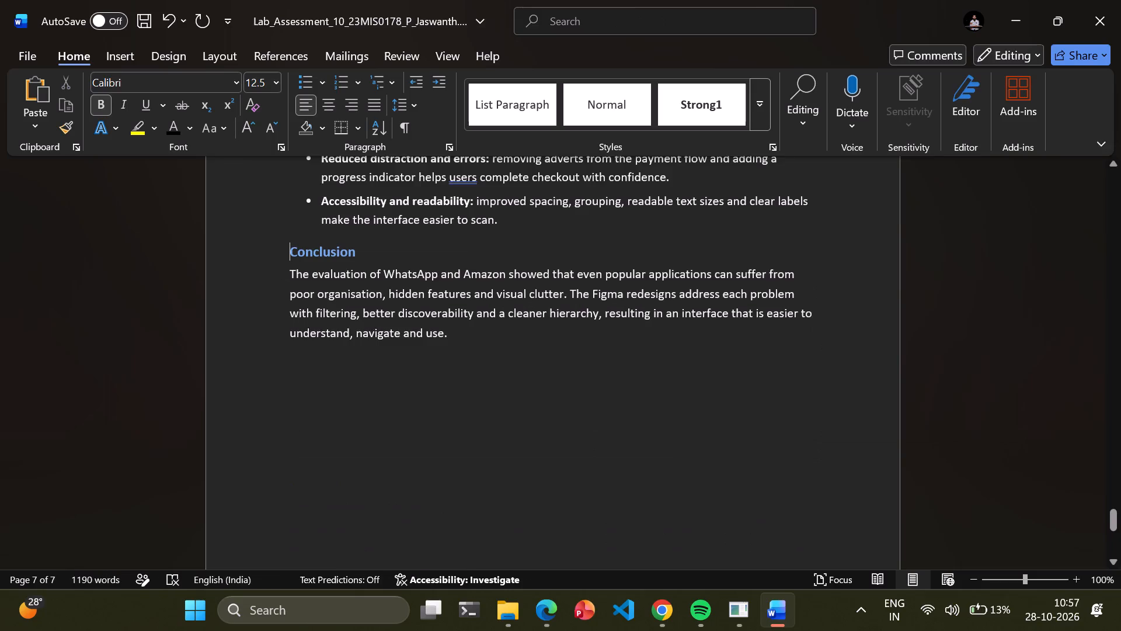
key("ctrl+s")
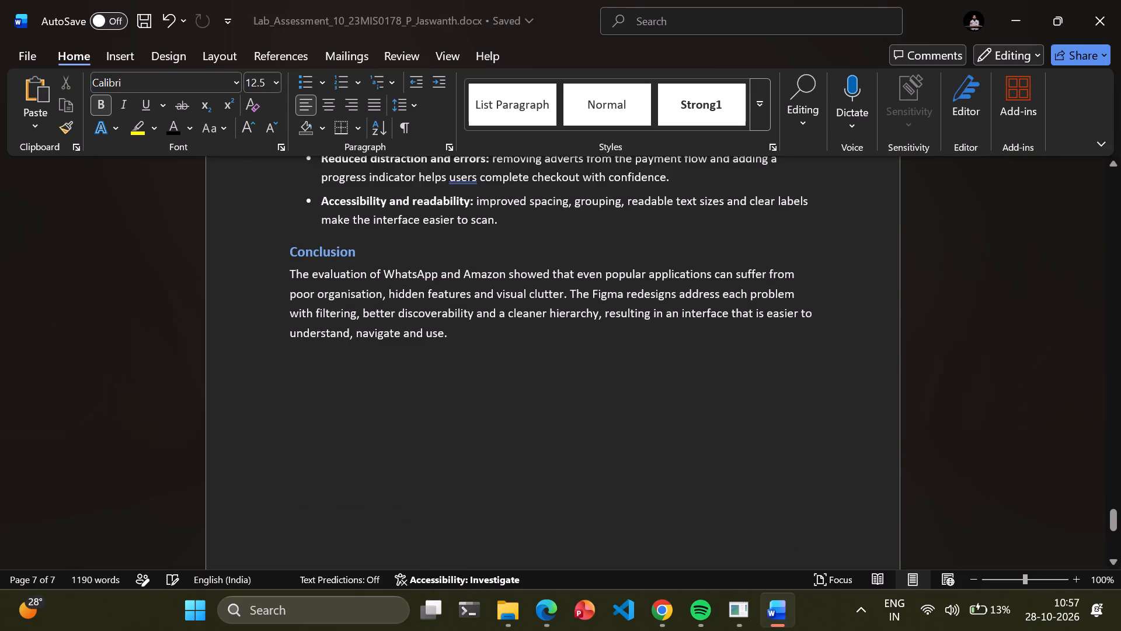
Save a copy of the Lab Assessment 10 document as a PDF in the Desktop folder, keeping its file name.
left_click(30, 51)
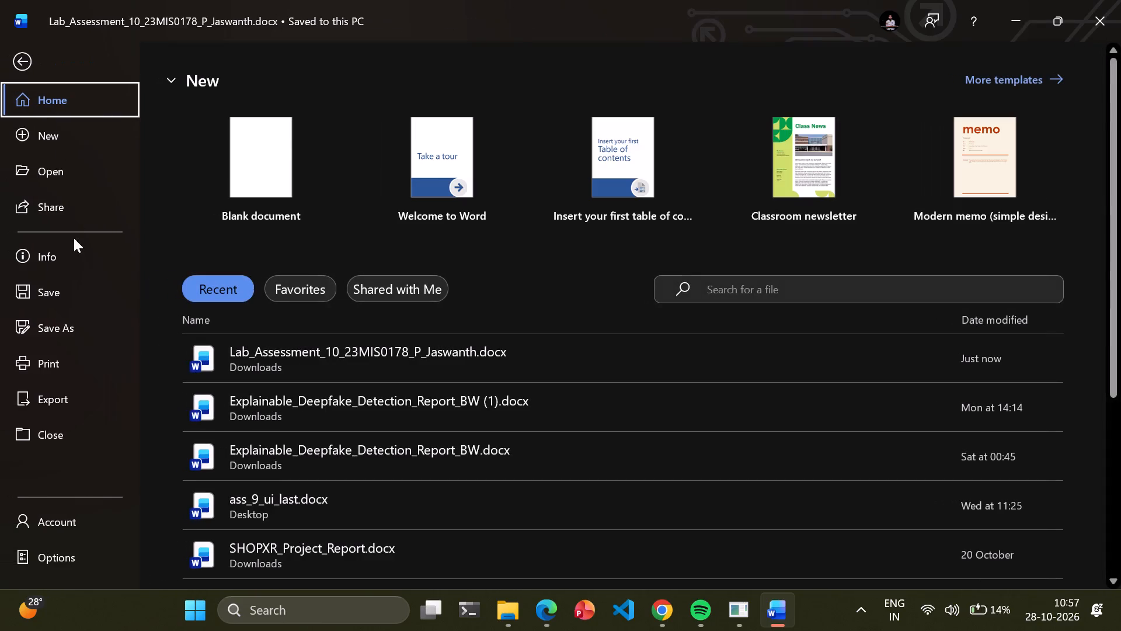
left_click(62, 323)
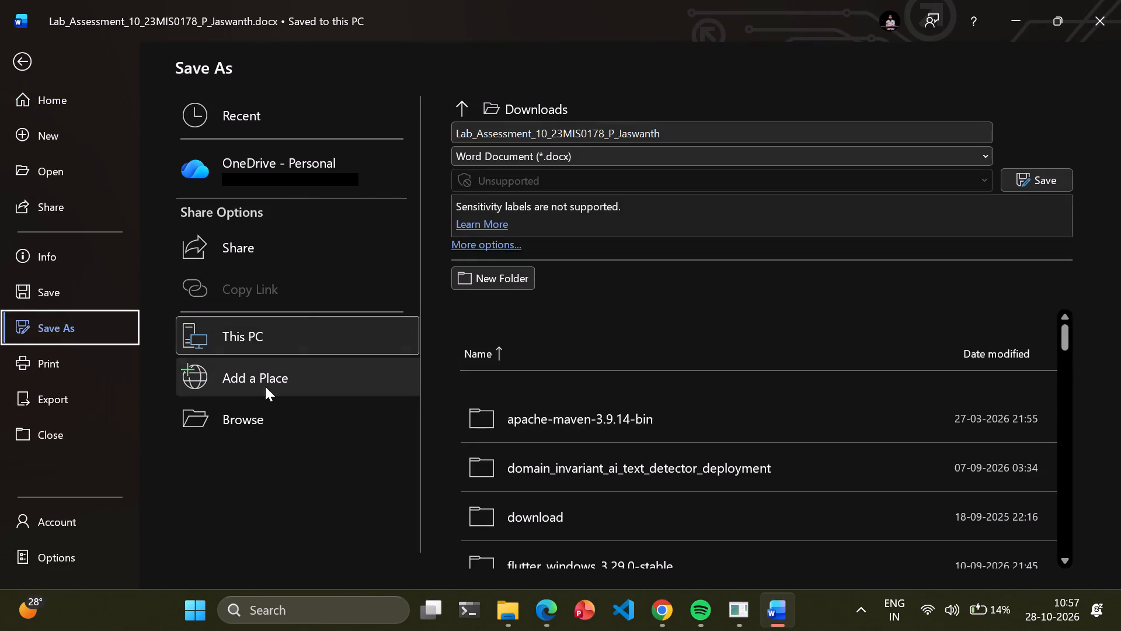
left_click(253, 410)
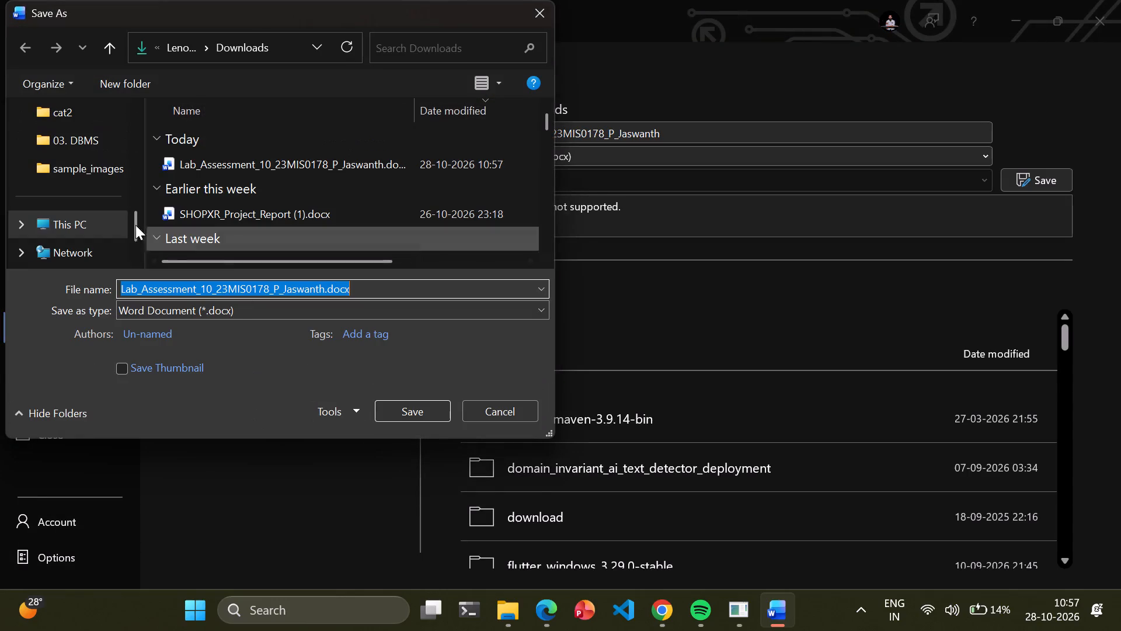
scroll(85, 223, "up", 1)
left_click(85, 223)
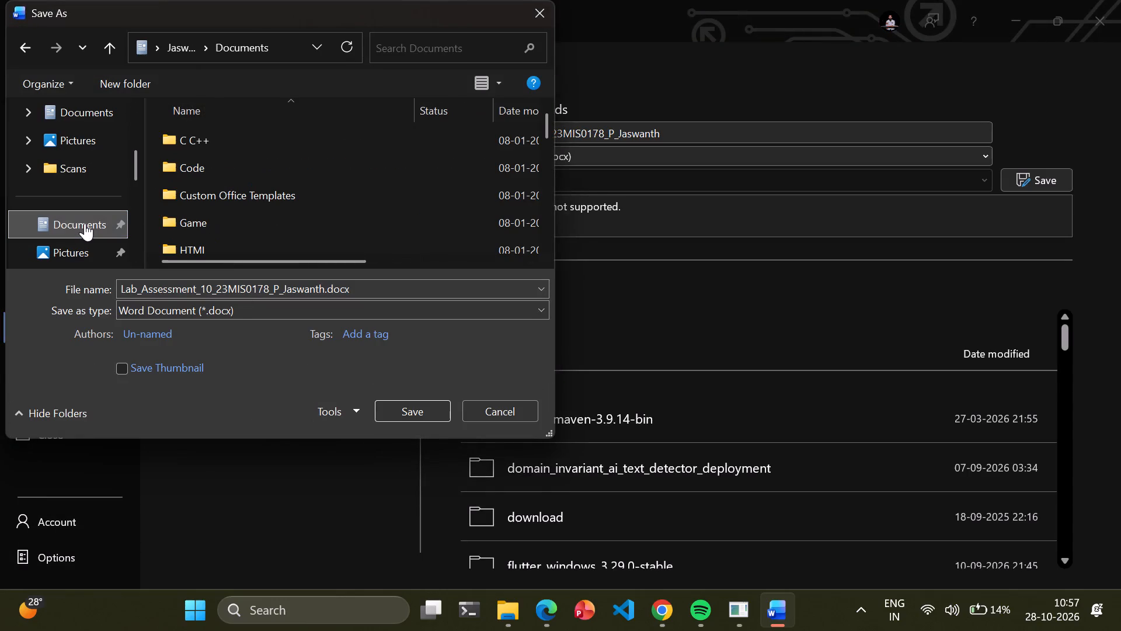
scroll(85, 223, "down", 1)
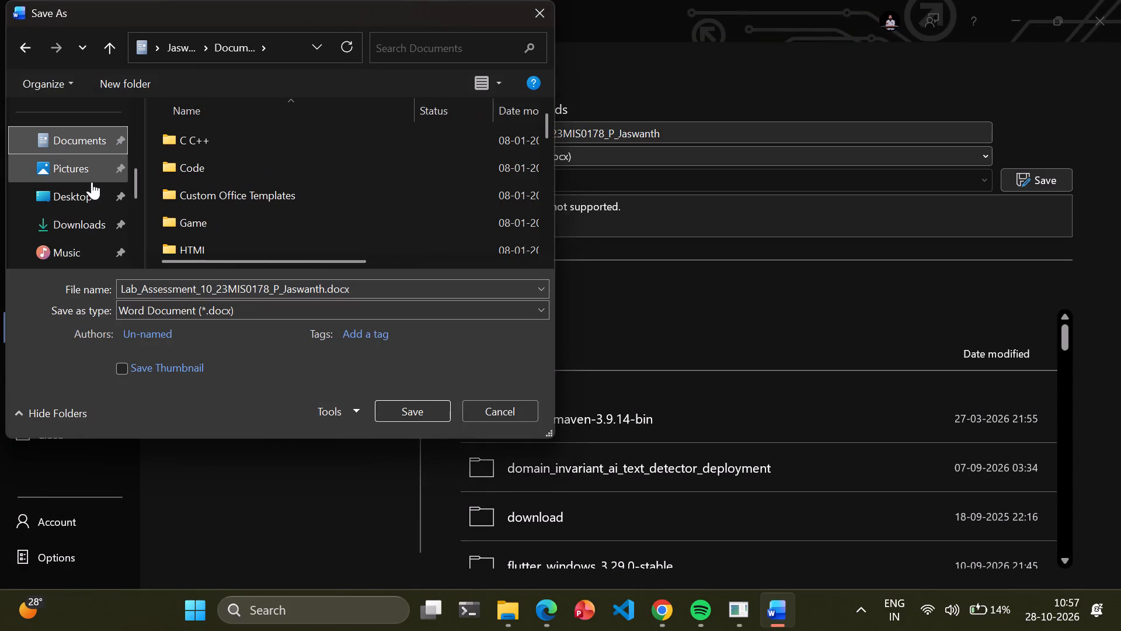
left_click(86, 196)
left_click(165, 308)
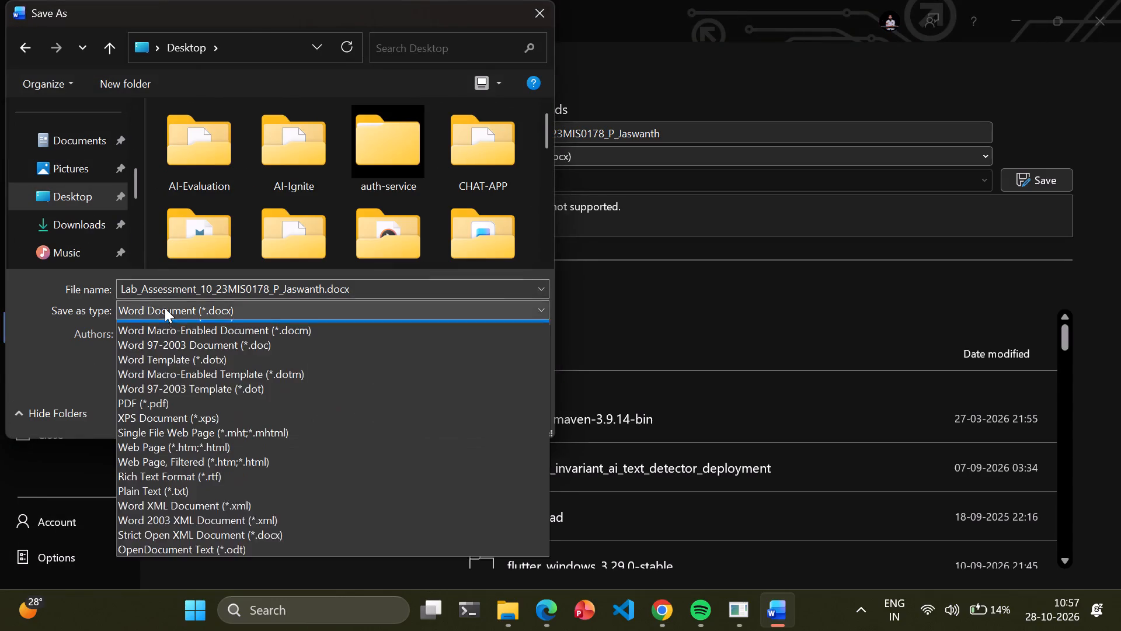
left_click(139, 412)
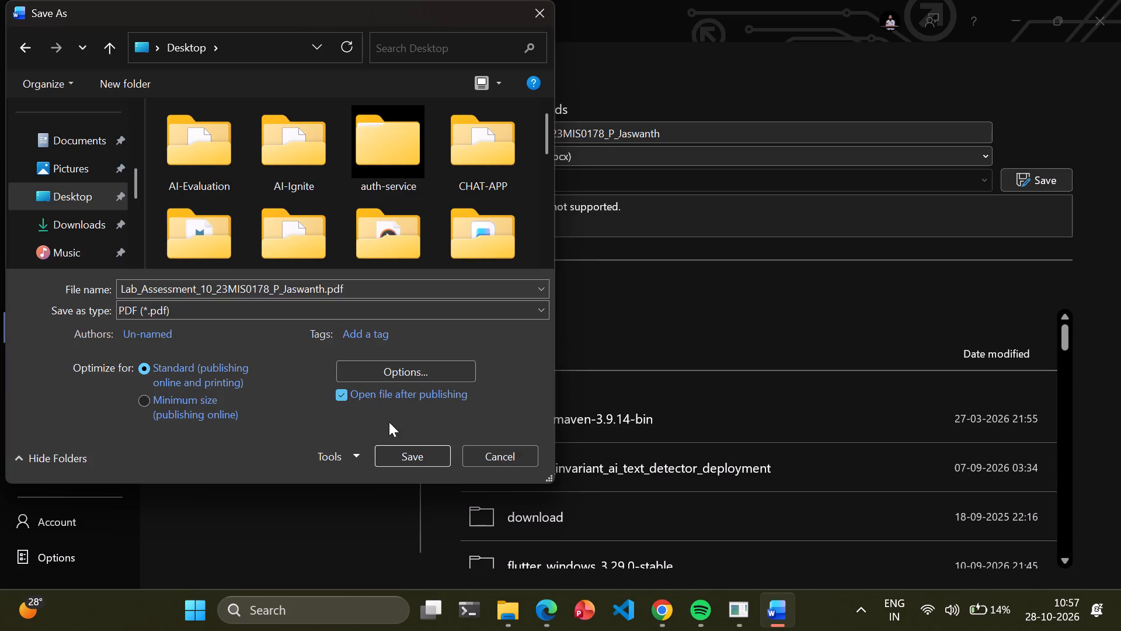
left_click(391, 453)
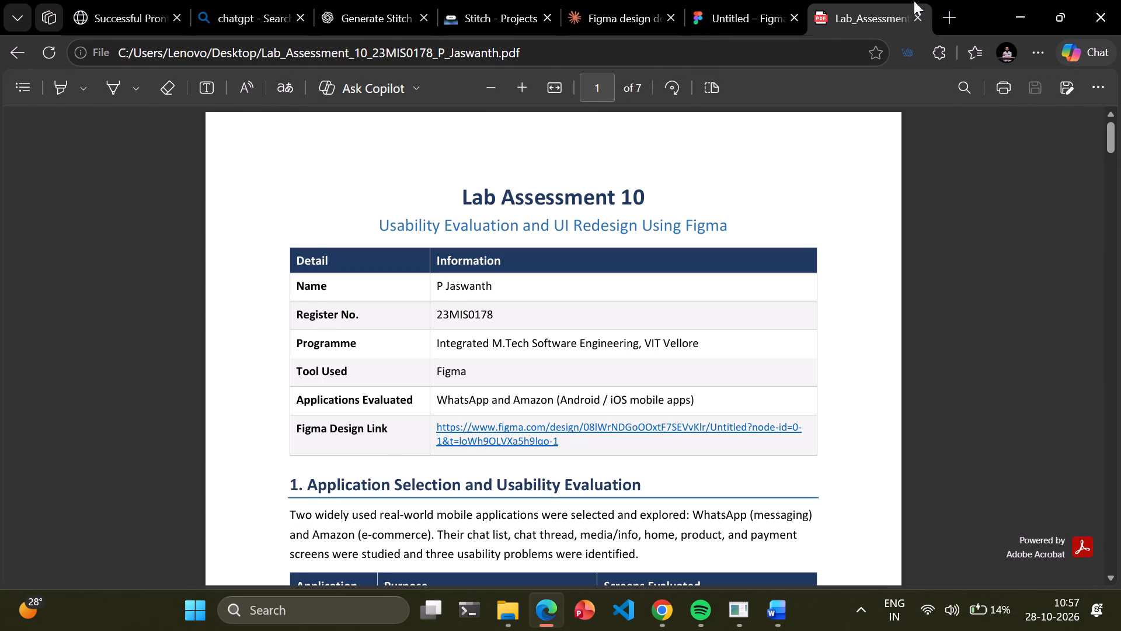
Open the VTOP student portal in a new Edge tab by entering "vtop".
left_click(957, 13)
type("vtop")
key("Return")
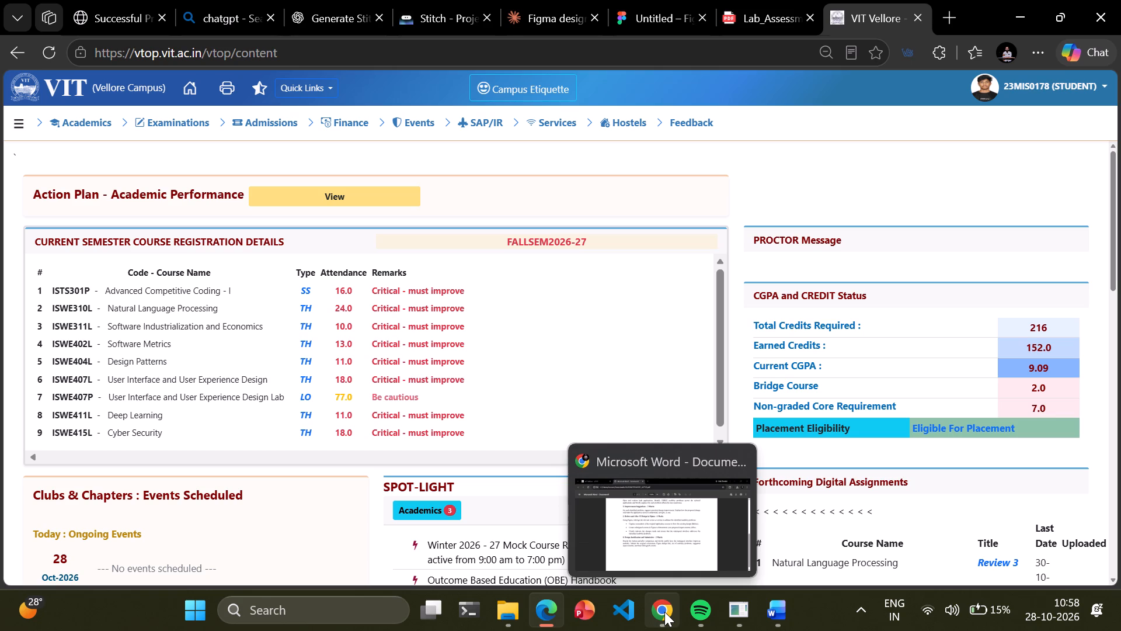
Open the Digital Assignment Upload page under Academics and choose Fall Semester 2026-27.
left_click(89, 121)
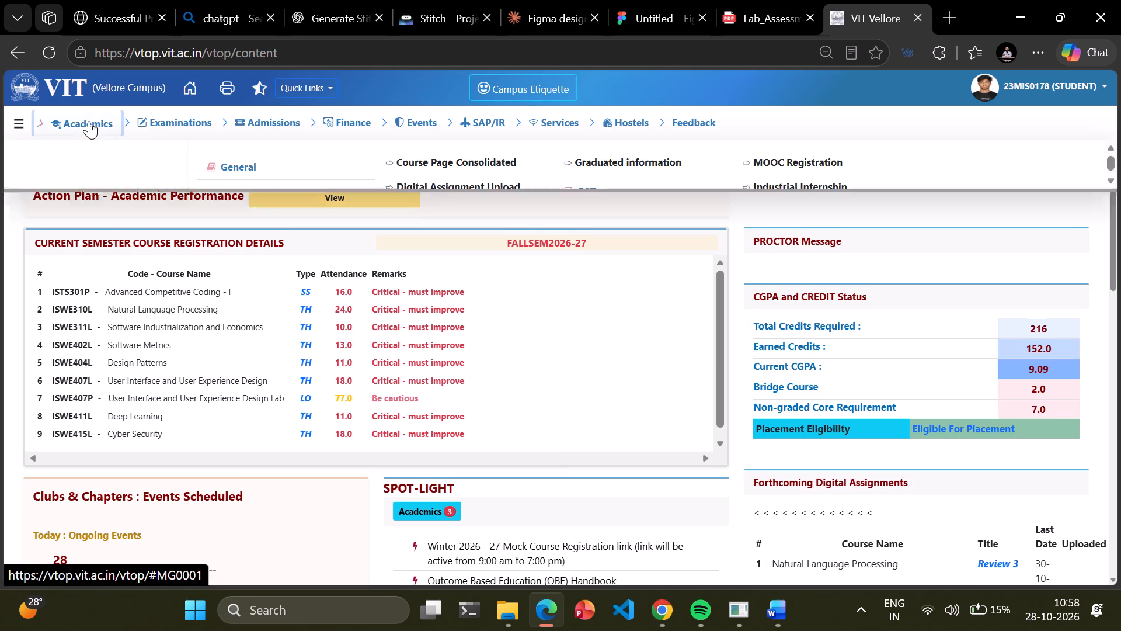
left_click(443, 187)
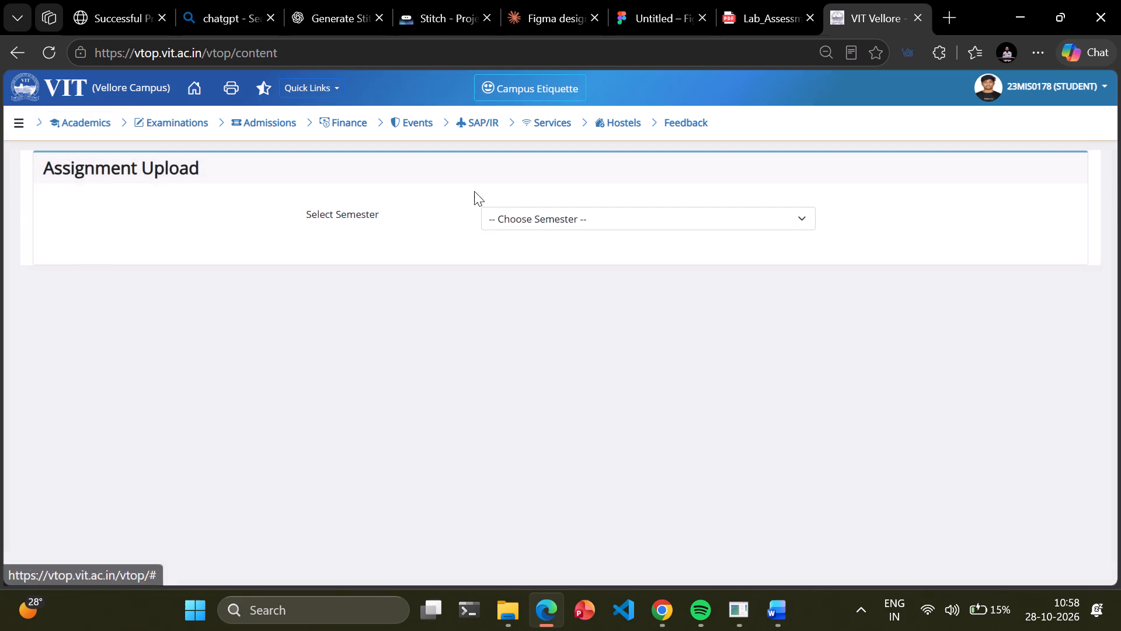
left_click(514, 222)
left_click(516, 261)
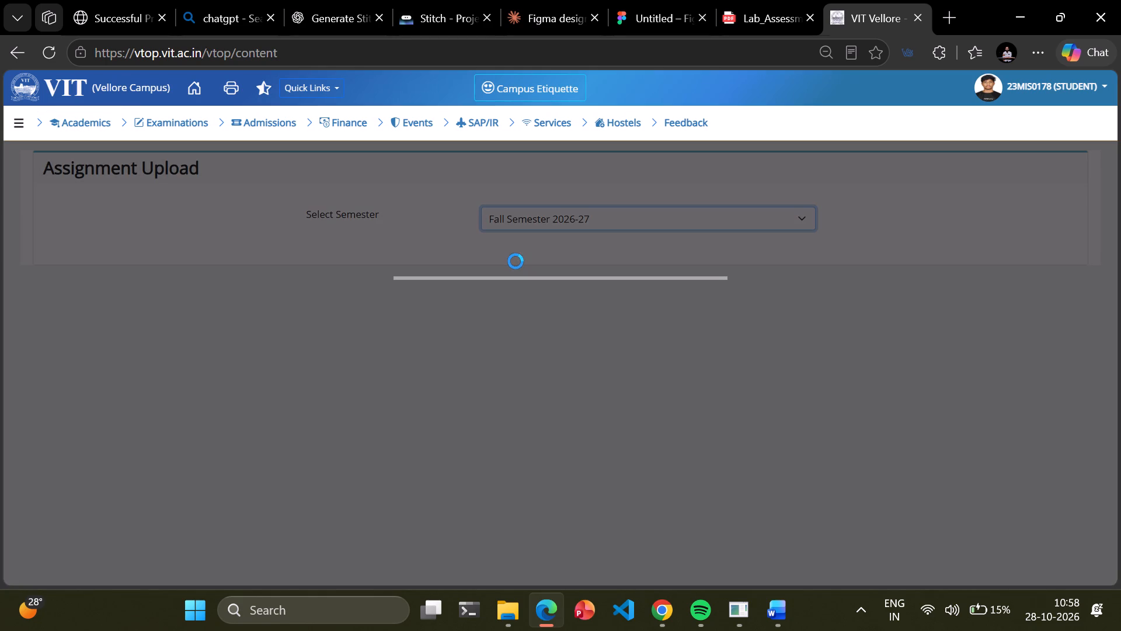
Open the assignment dashboard of the Software Metrics course (ISWE402L) from the course list.
scroll(516, 261, "down", 4)
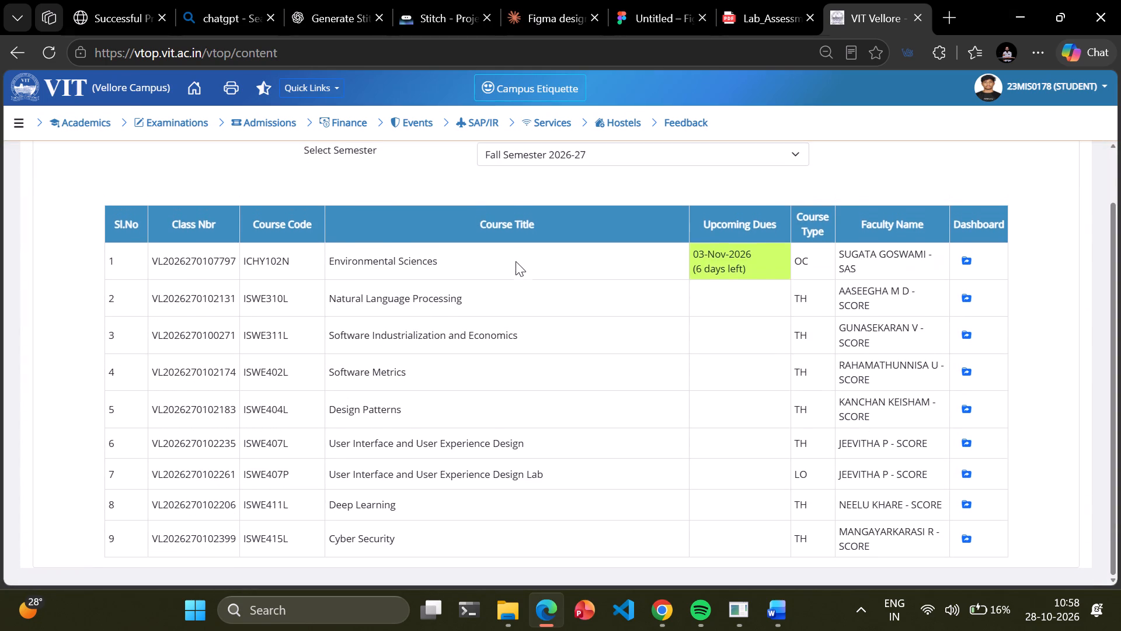
scroll(516, 261, "down", 1)
scroll(598, 376, "down", 1)
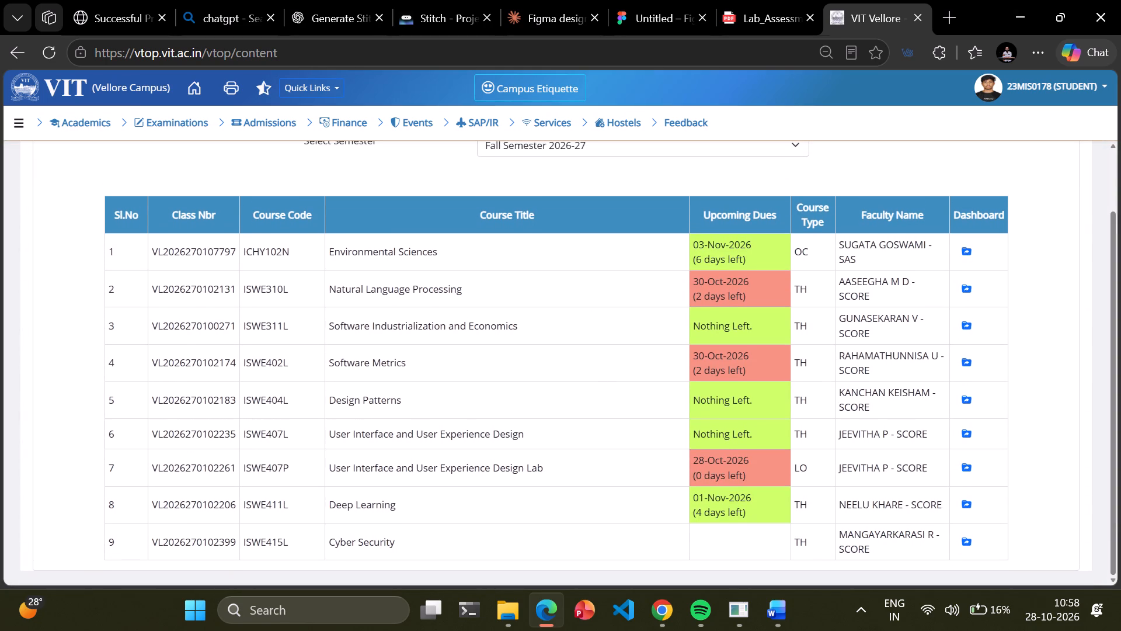
left_click(963, 362)
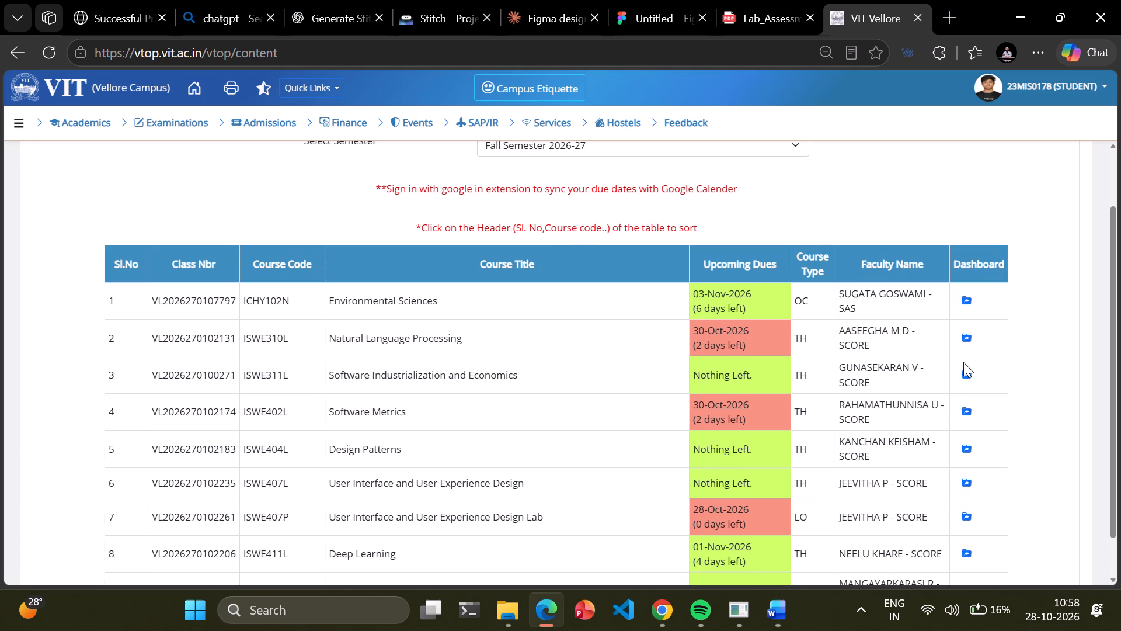
left_click(969, 417)
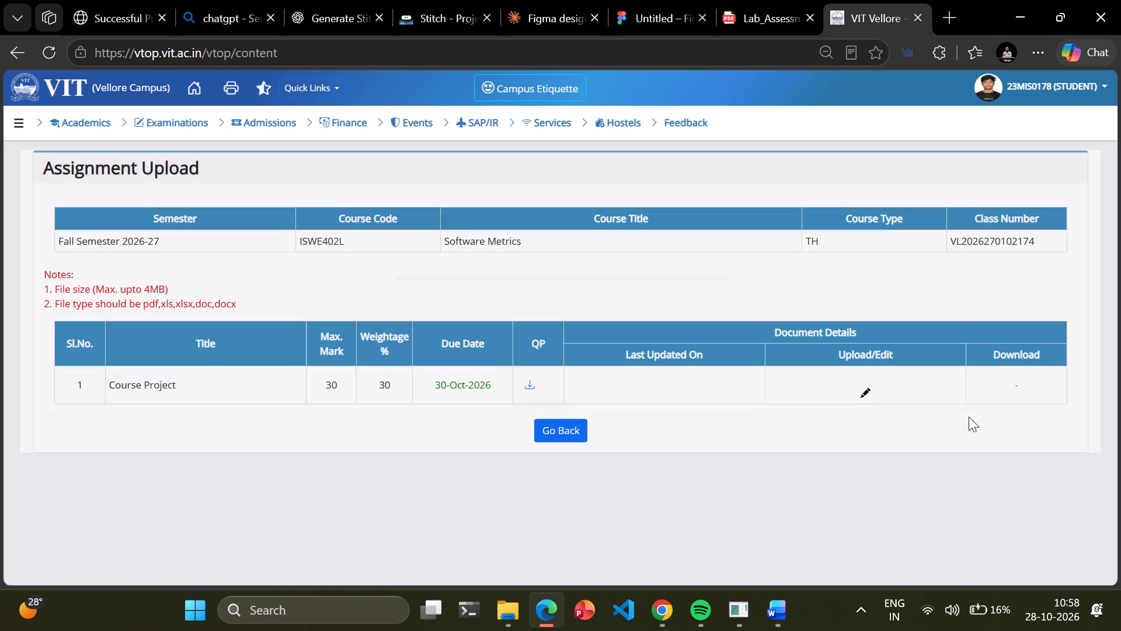
Upload the Lab Assessment 10 PDF from the Desktop folder to the Course Project entry, confirm the file and submit it.
left_click(868, 396)
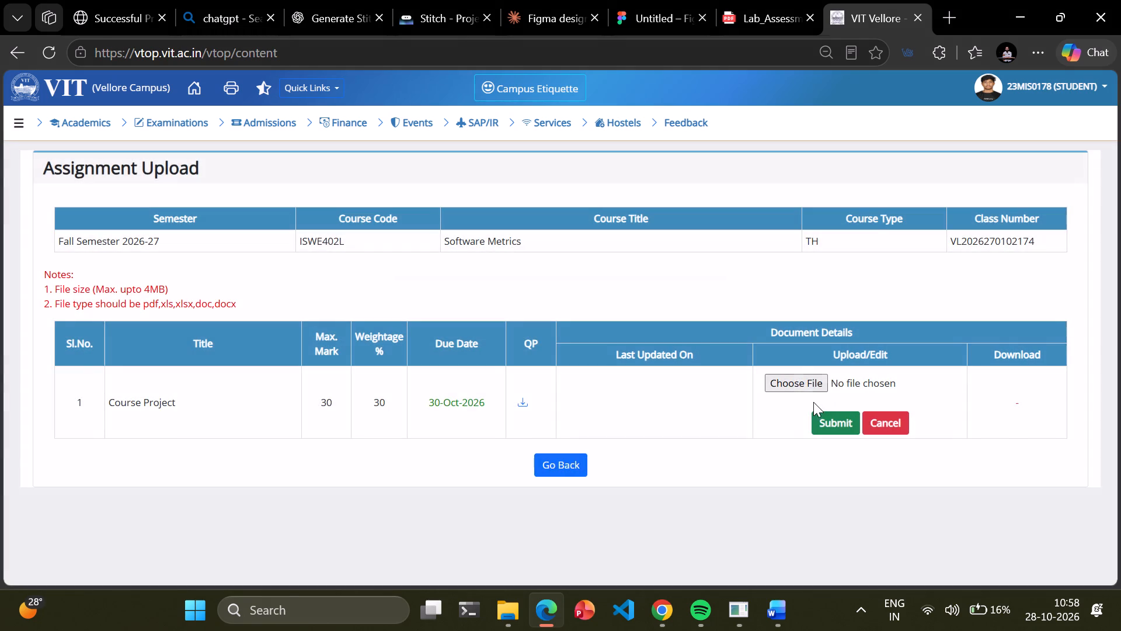
left_click(797, 377)
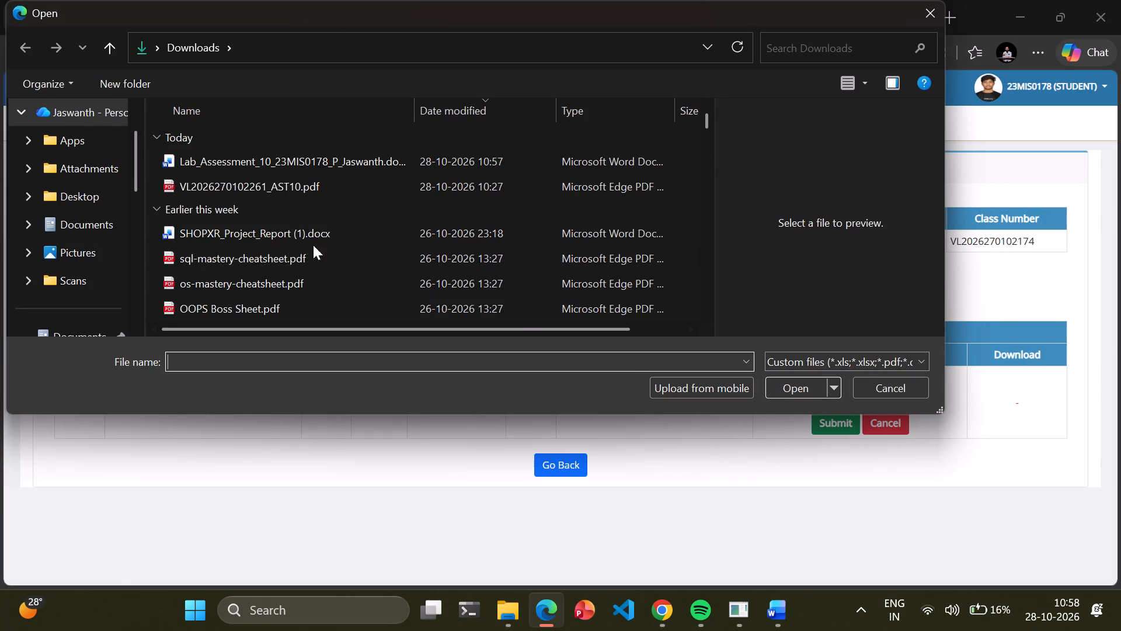
scroll(86, 262, "down", 1)
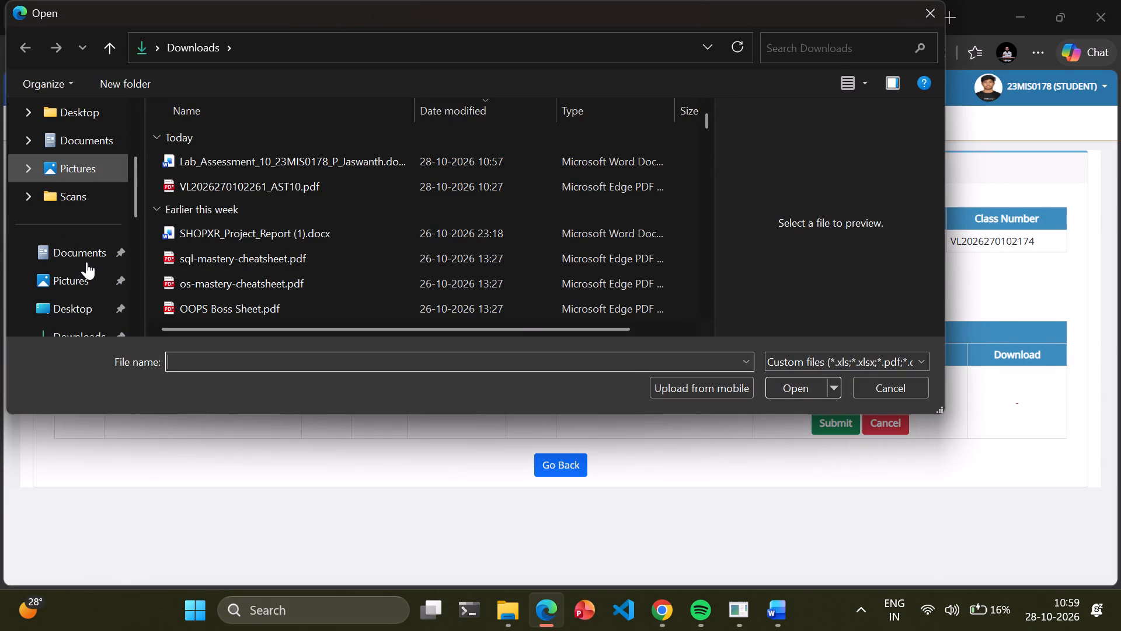
left_click(69, 308)
scroll(264, 271, "down", 1)
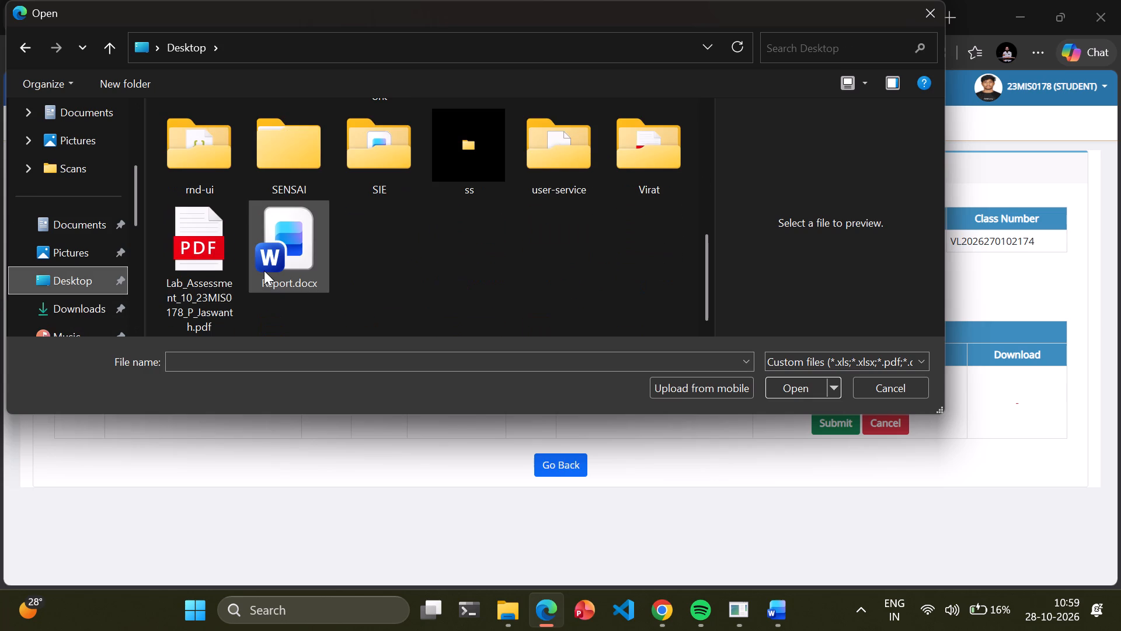
left_click(213, 273)
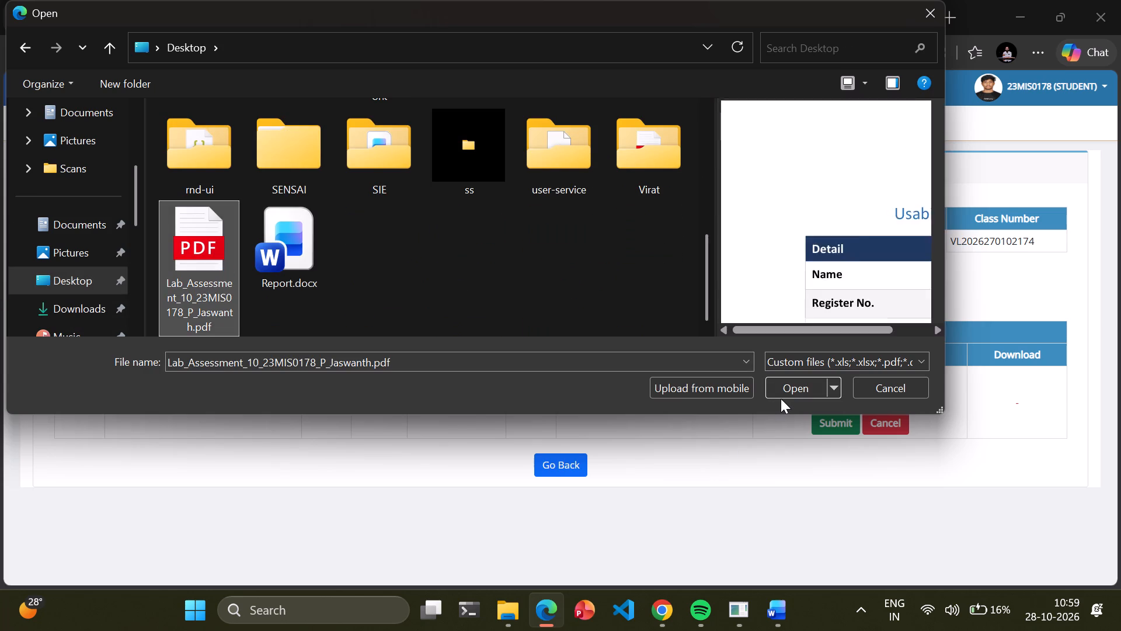
left_click(785, 393)
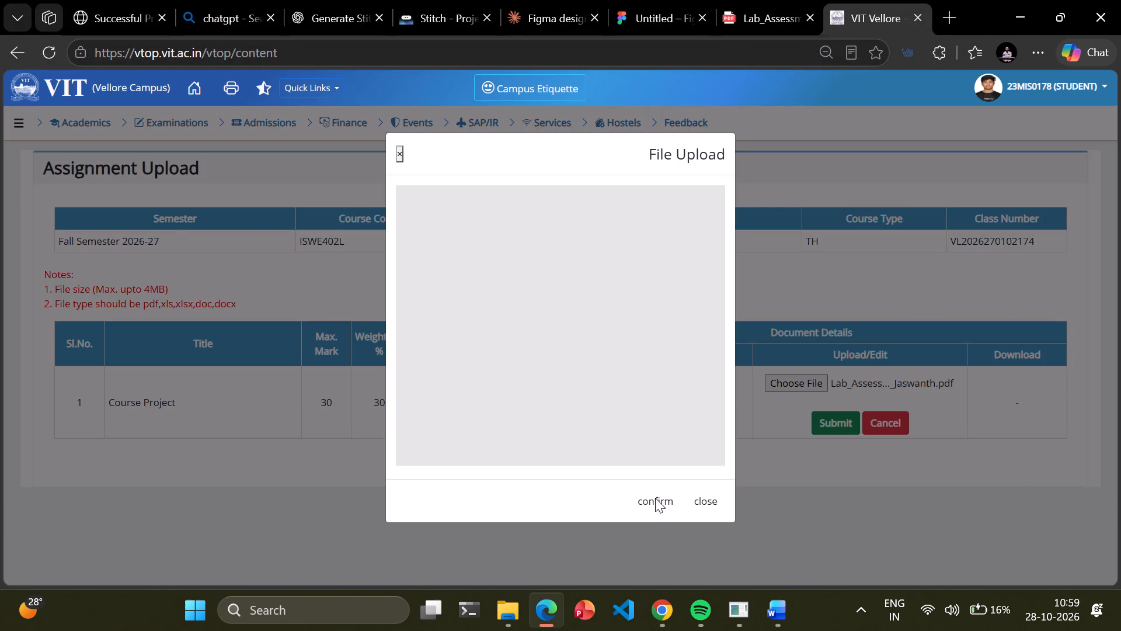
left_click(655, 498)
left_click(843, 423)
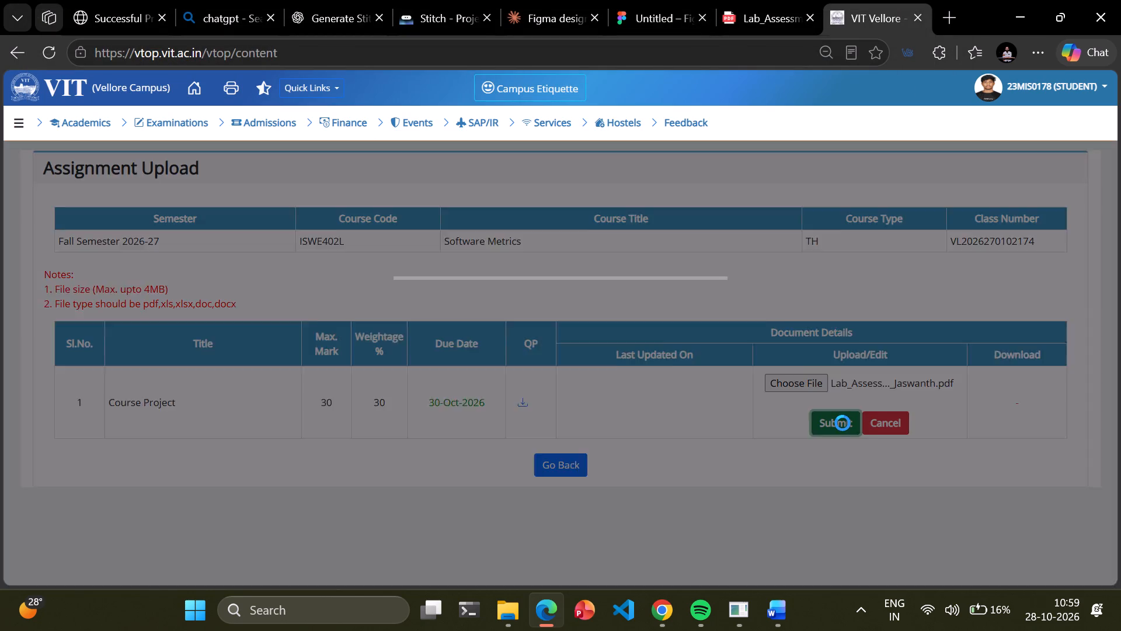
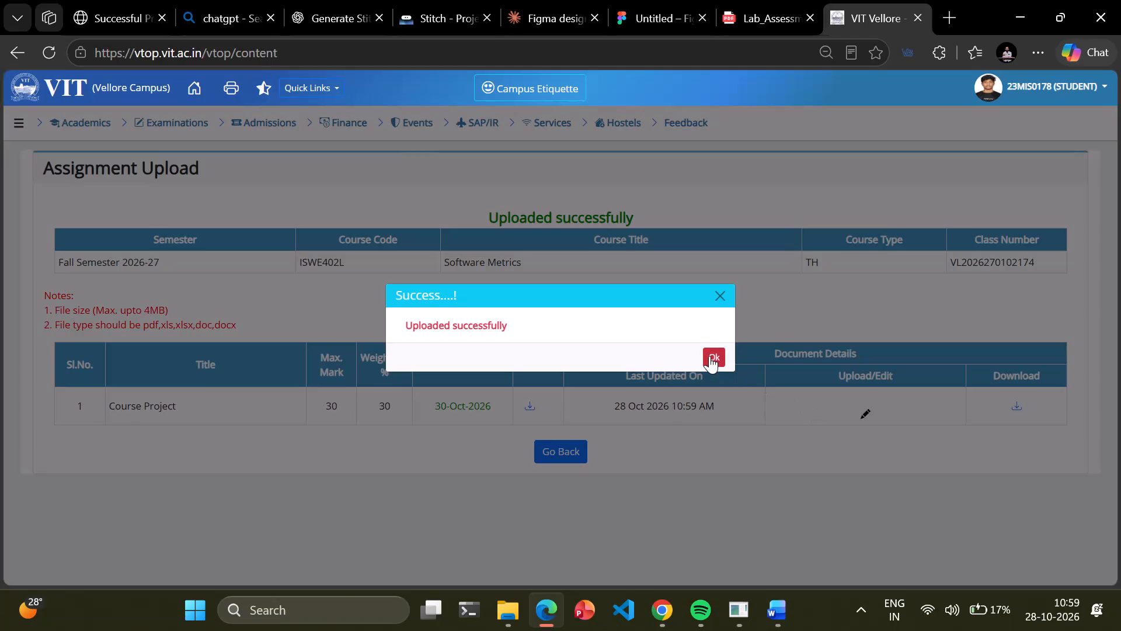
Dismiss the upload confirmation message for the Course Project assignment.
left_click(709, 356)
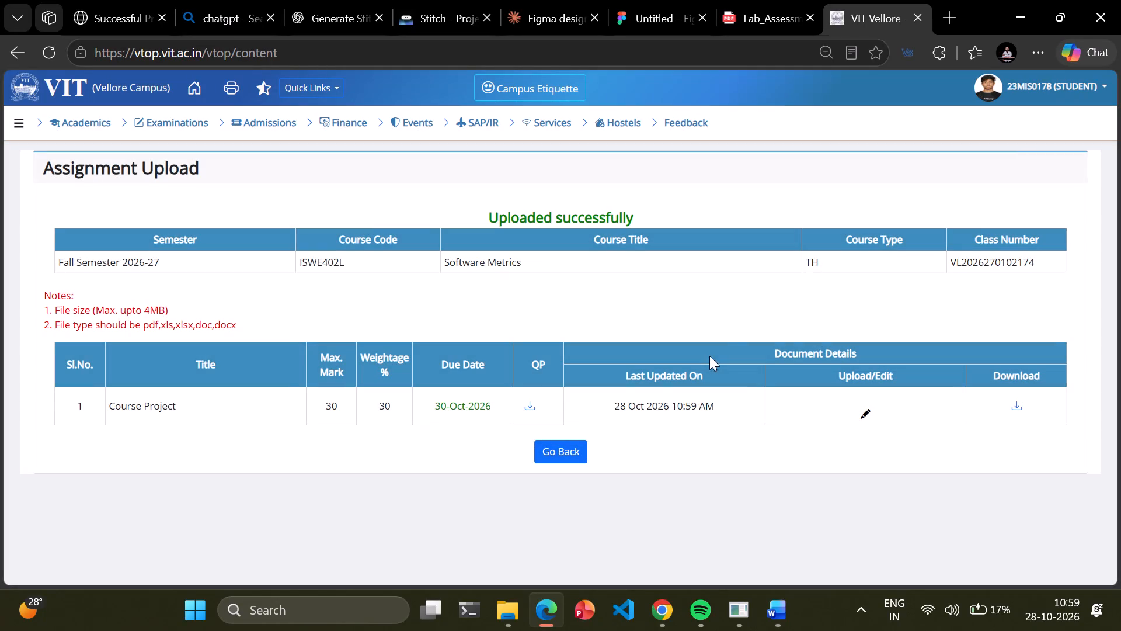
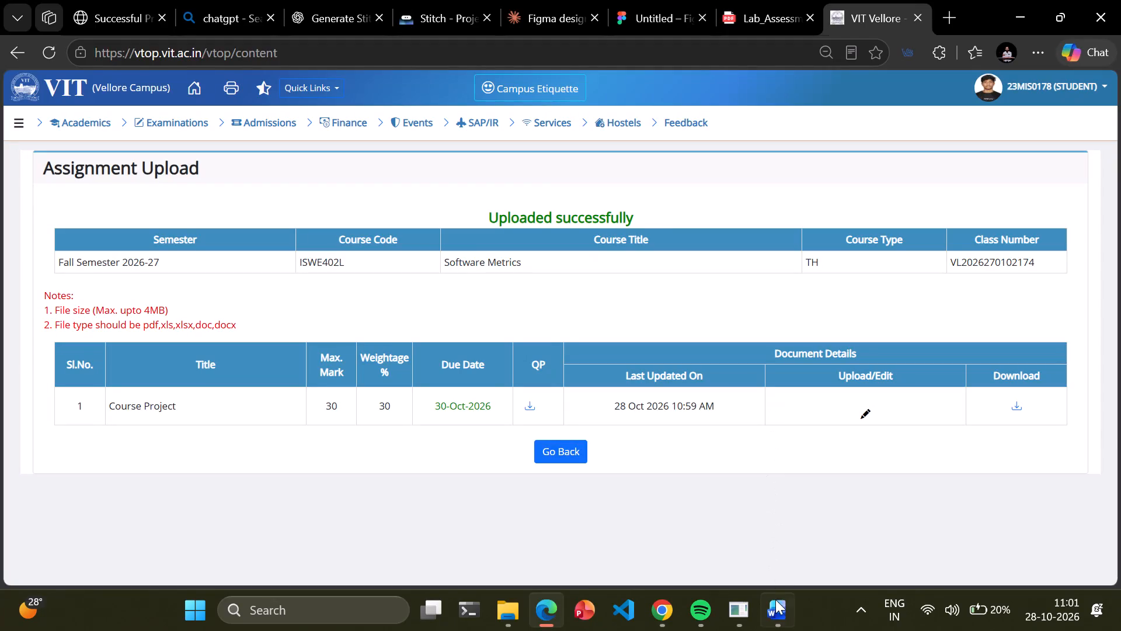
Switch to the Lab Assessment 10 document in Word and set the font colour of all its text to black.
left_click(774, 606)
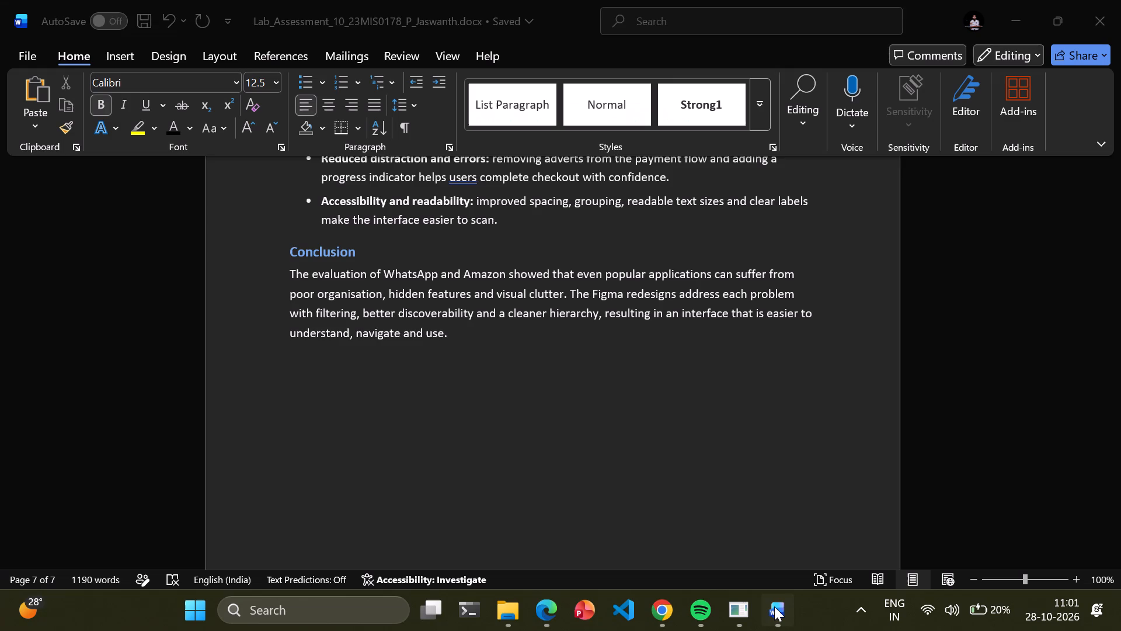
scroll(784, 436, "up", 9)
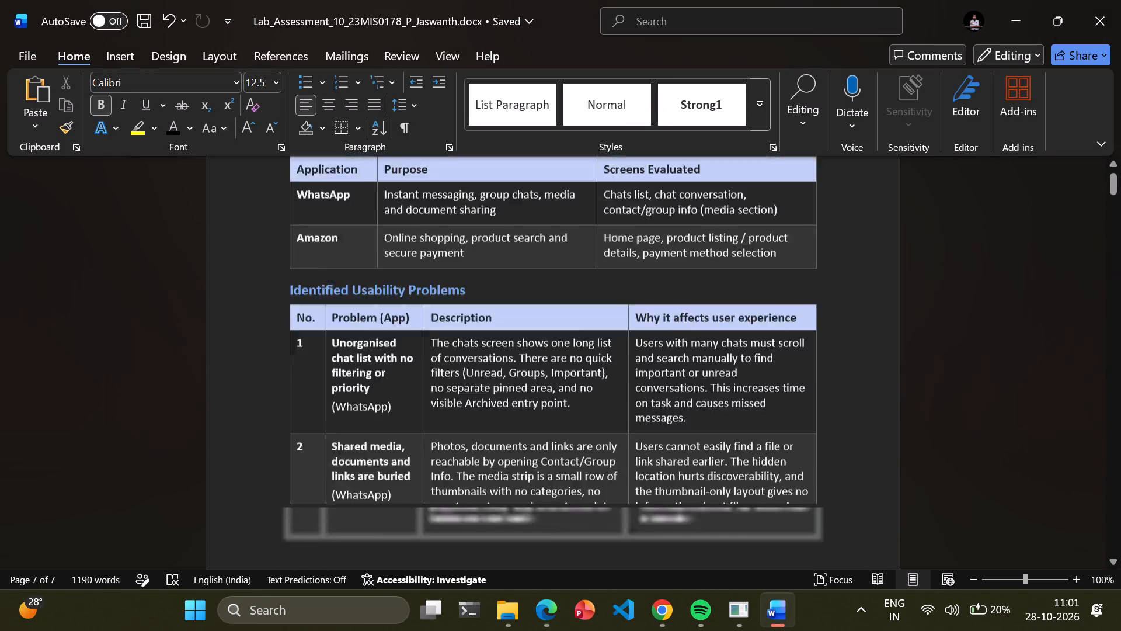
key("ctrl+a")
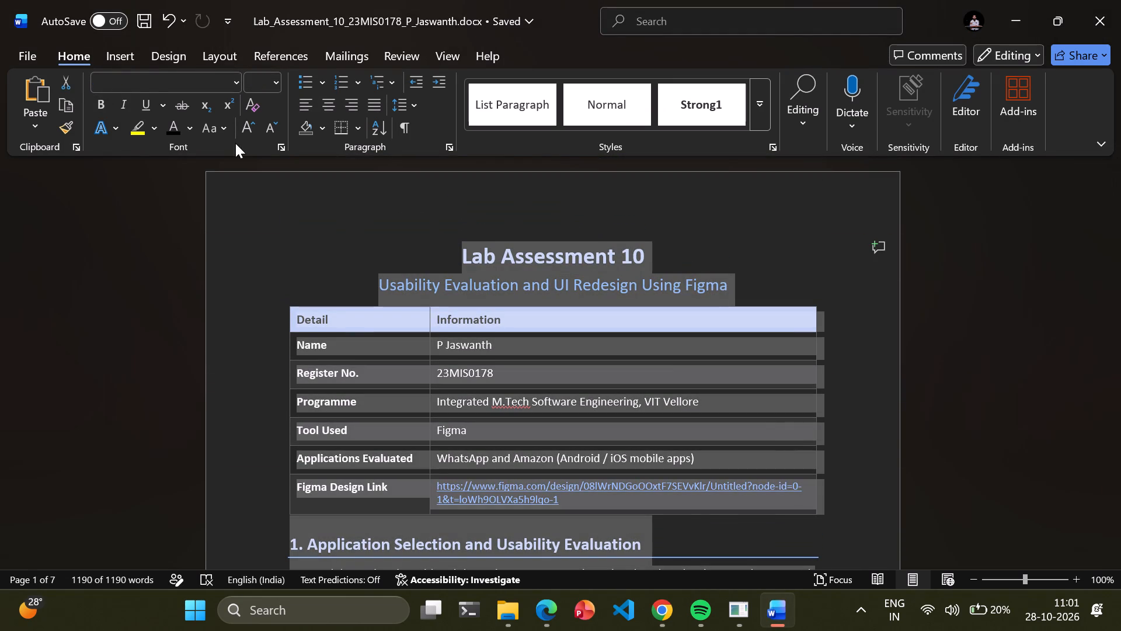
left_click(173, 134)
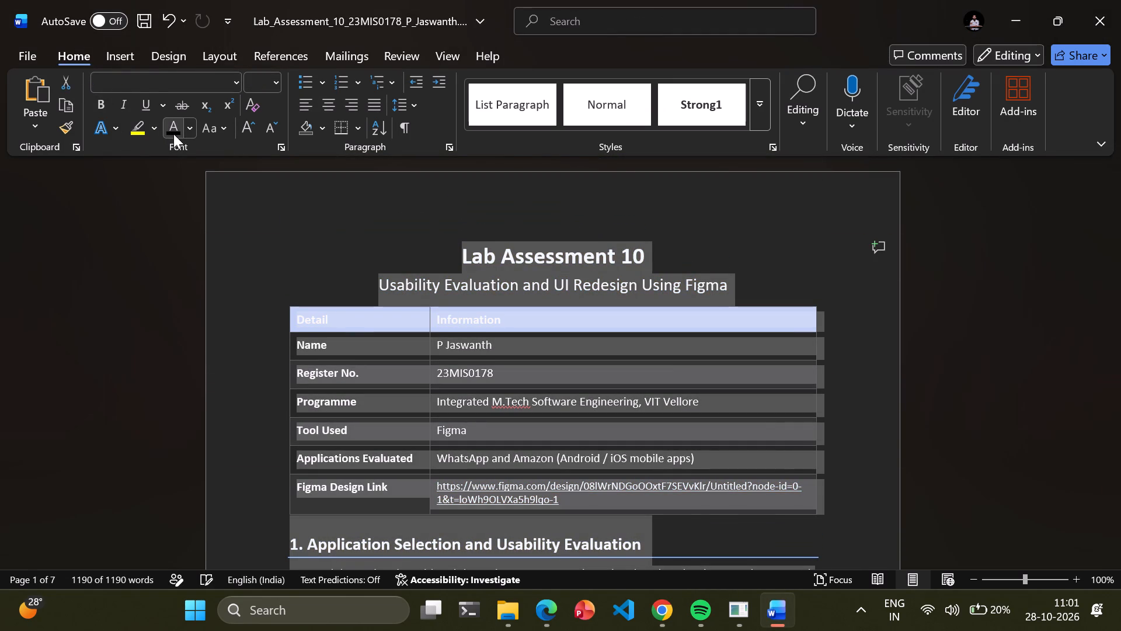
left_click(285, 265)
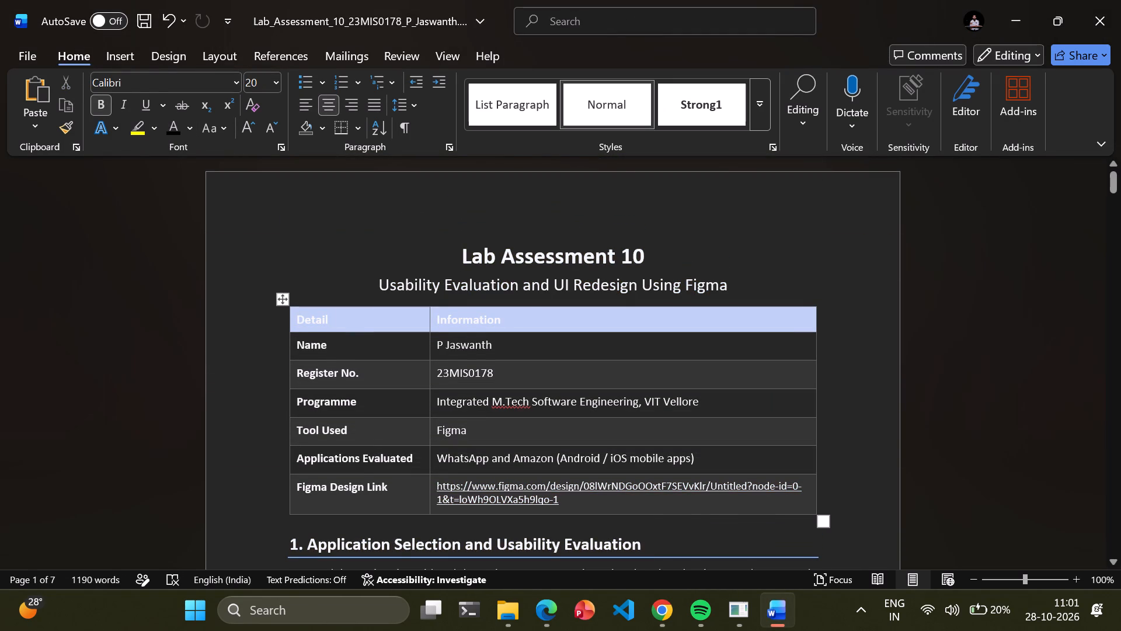
Set the font colour of the Detail and Information header row in the first table to the white theme colour.
left_click_drag(539, 323, 293, 318)
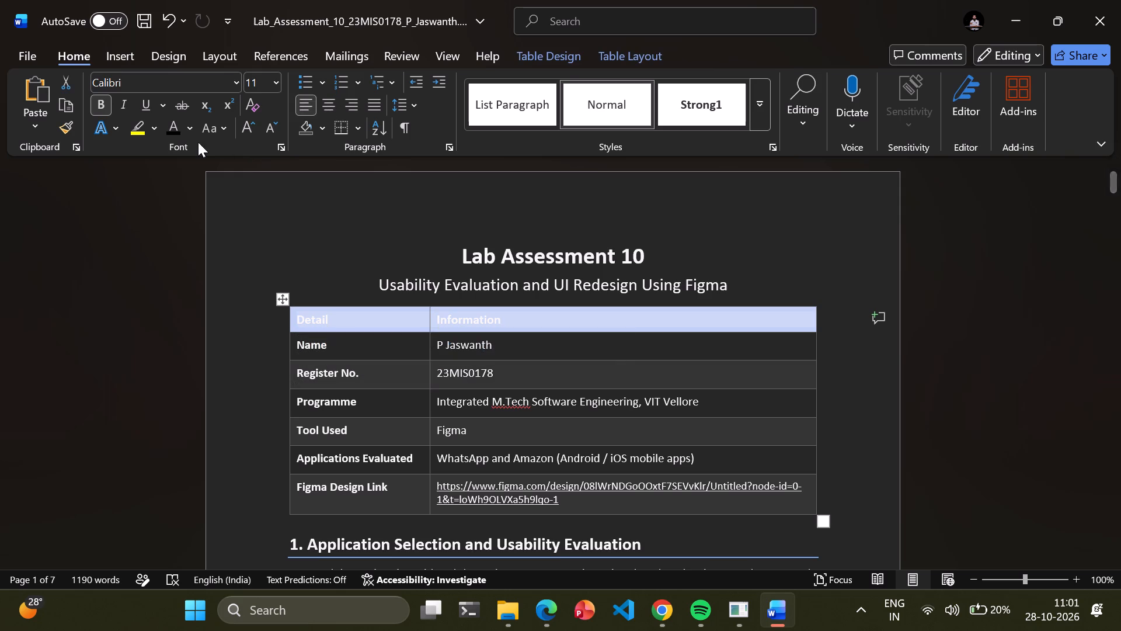
left_click(175, 132)
left_click(192, 132)
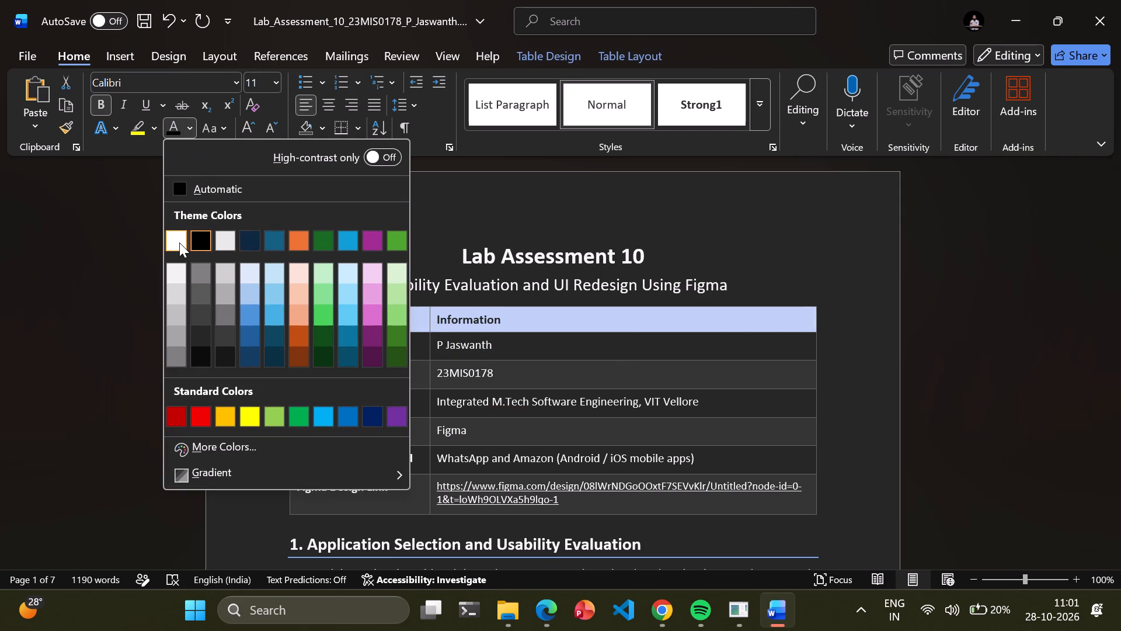
left_click(179, 242)
Apply the white font colour to the header rows of the Application table and the Identified Usability Problems table in section 1.
scroll(319, 247, "down", 3)
scroll(319, 247, "up", 1)
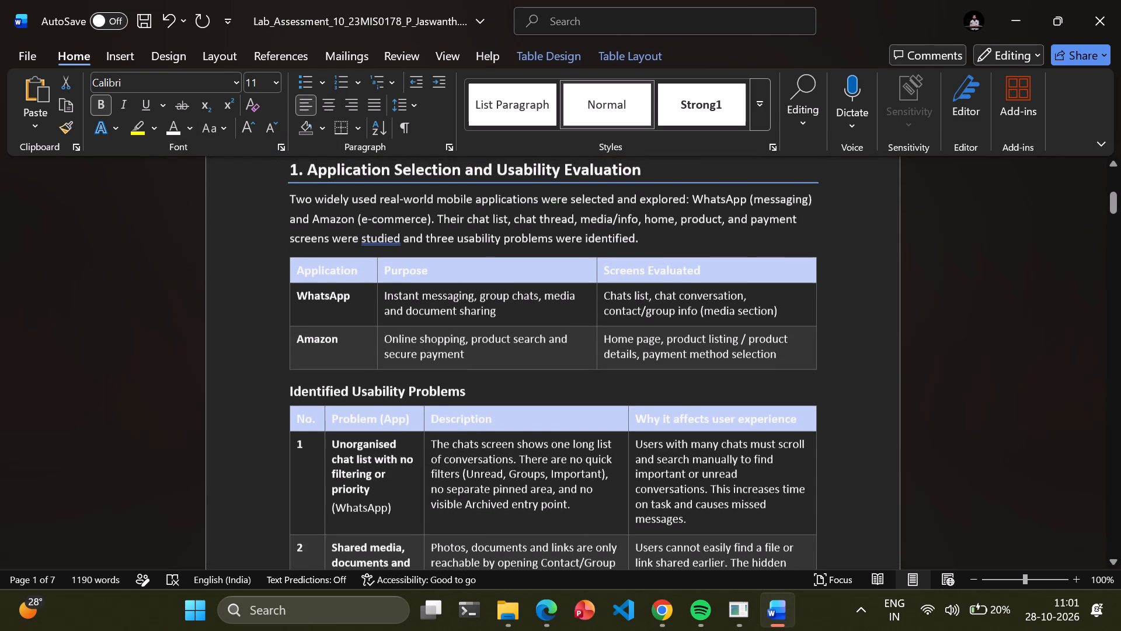
left_click_drag(720, 289, 468, 279)
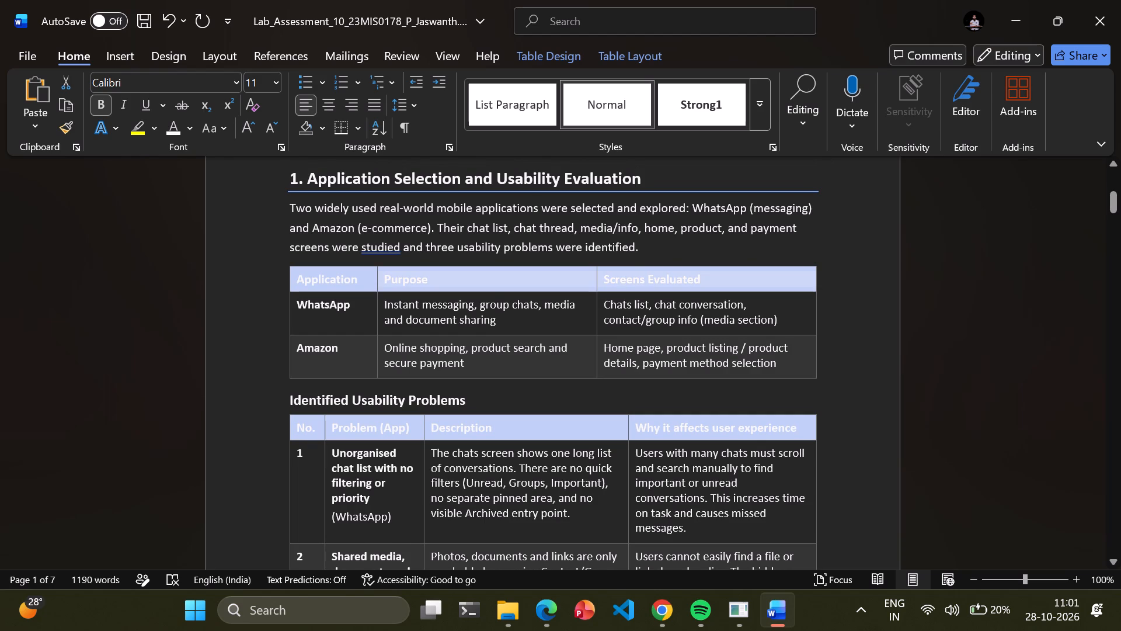
left_click_drag(468, 279, 289, 284)
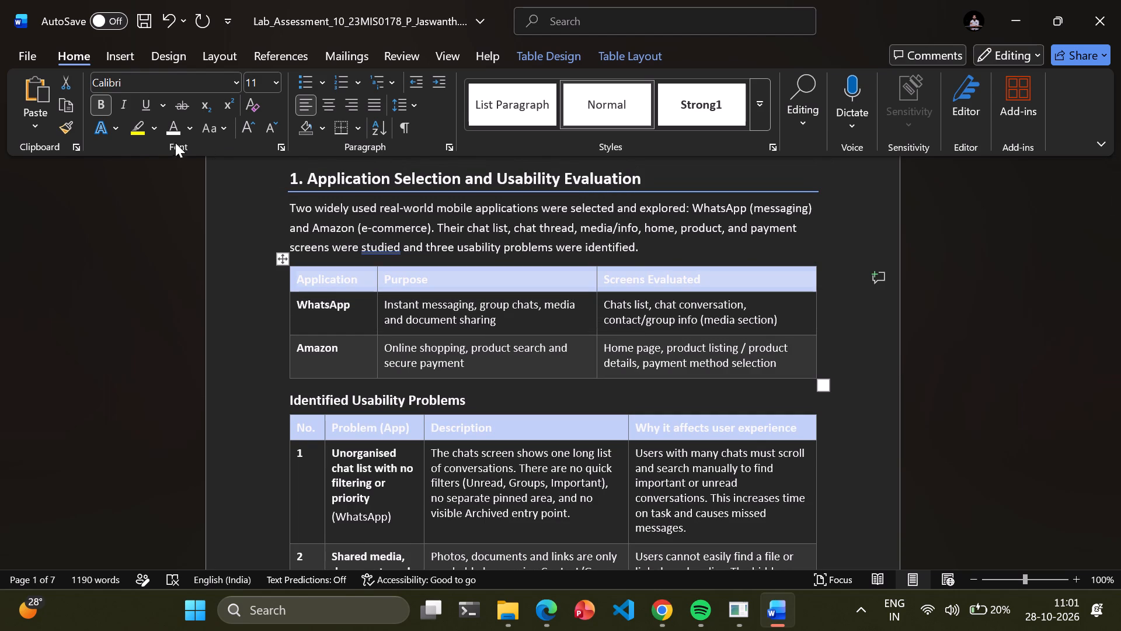
left_click(173, 131)
scroll(224, 319, "down", 1)
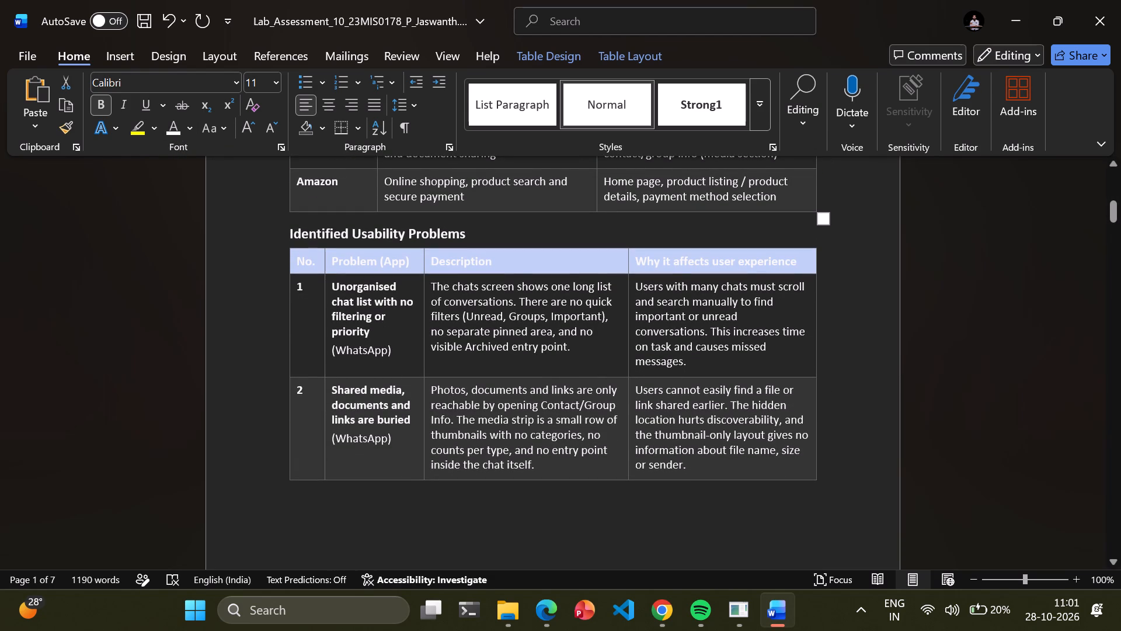
left_click_drag(801, 262, 298, 262)
left_click(172, 136)
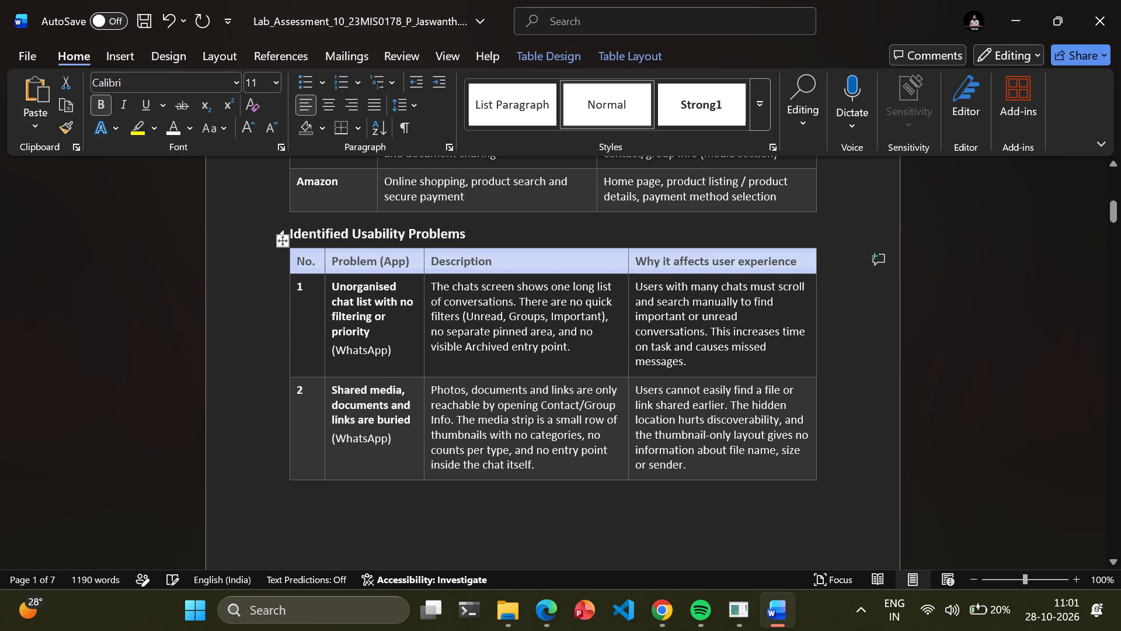
Apply the white font colour to the header row of the table in section 2, Improvement Suggestions.
scroll(431, 375, "down", 4)
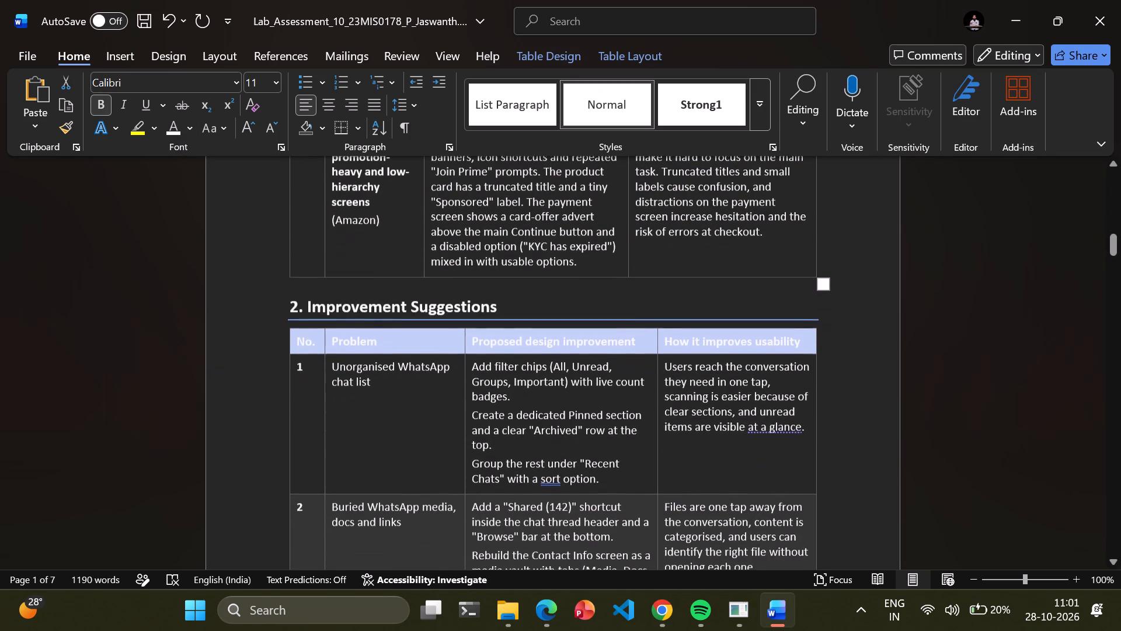
left_click_drag(804, 341, 311, 344)
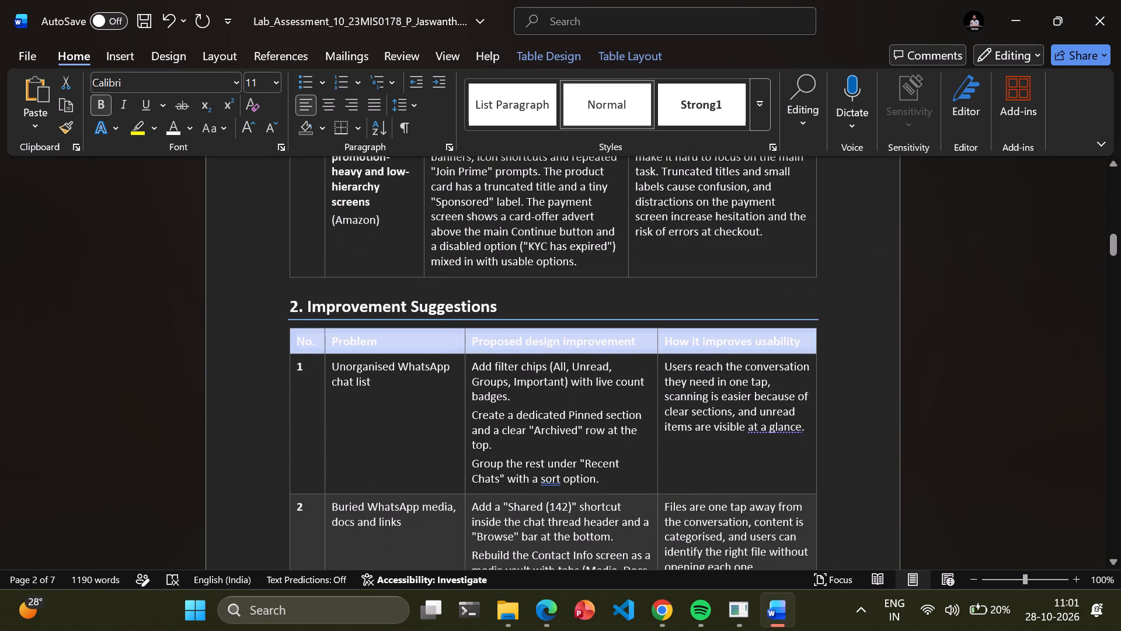
left_click_drag(311, 344, 295, 339)
left_click(173, 127)
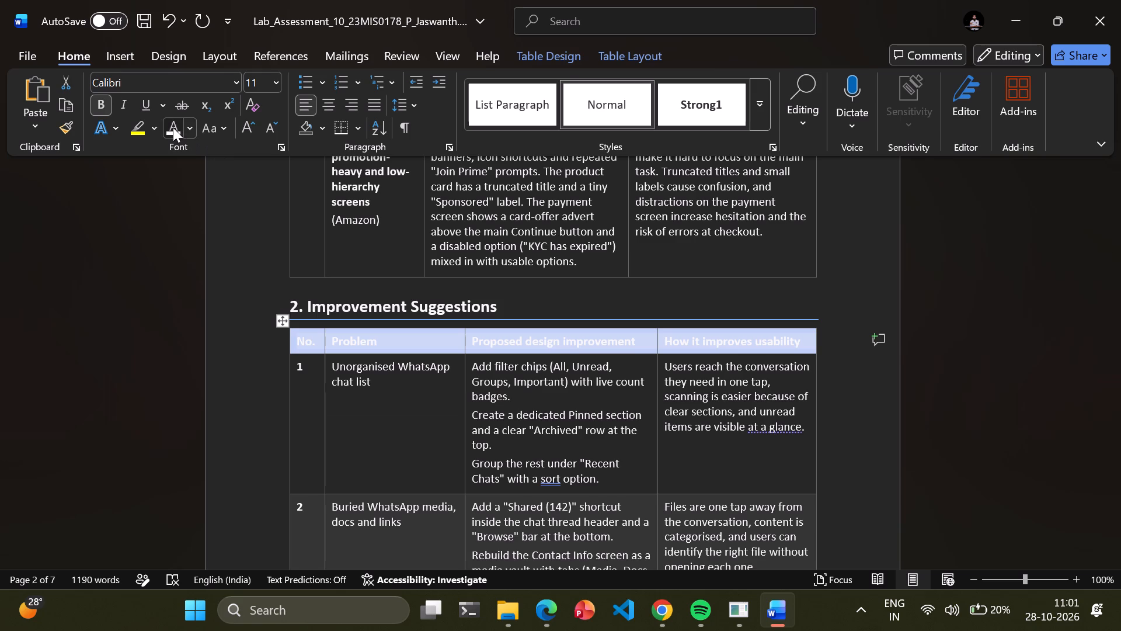
Apply the white font colour to the BEFORE and AFTER header rows of the WhatsApp tables under Problem 1 and Problem 2.
scroll(321, 300, "down", 4)
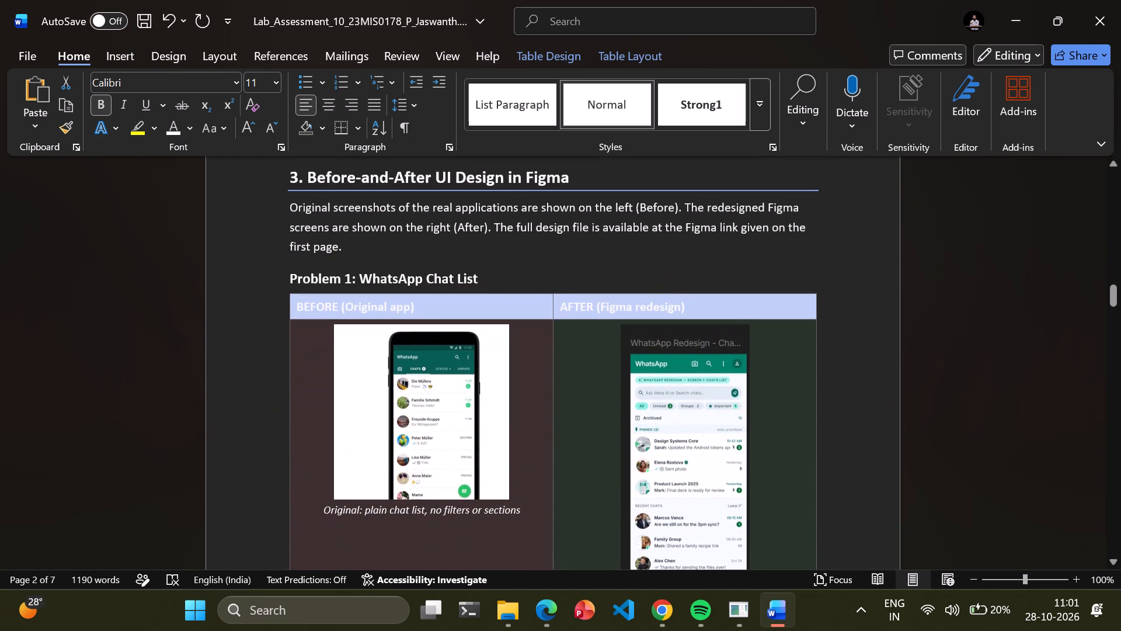
left_click_drag(705, 307, 267, 297)
left_click(170, 130)
scroll(364, 334, "down", 1)
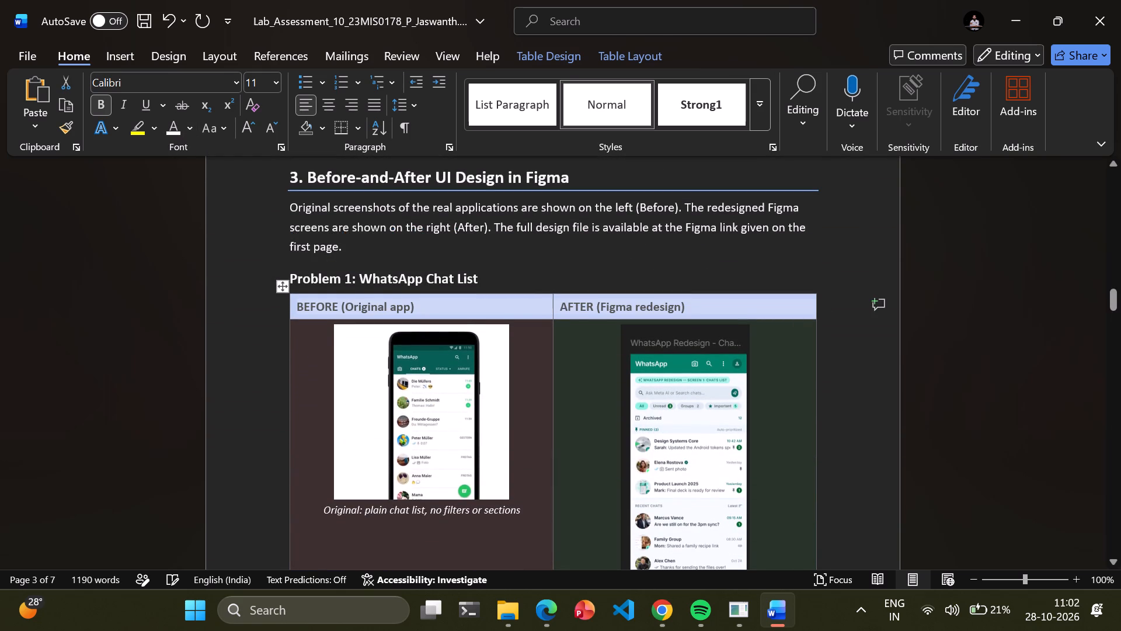
scroll(364, 334, "down", 3)
scroll(608, 348, "up", 1)
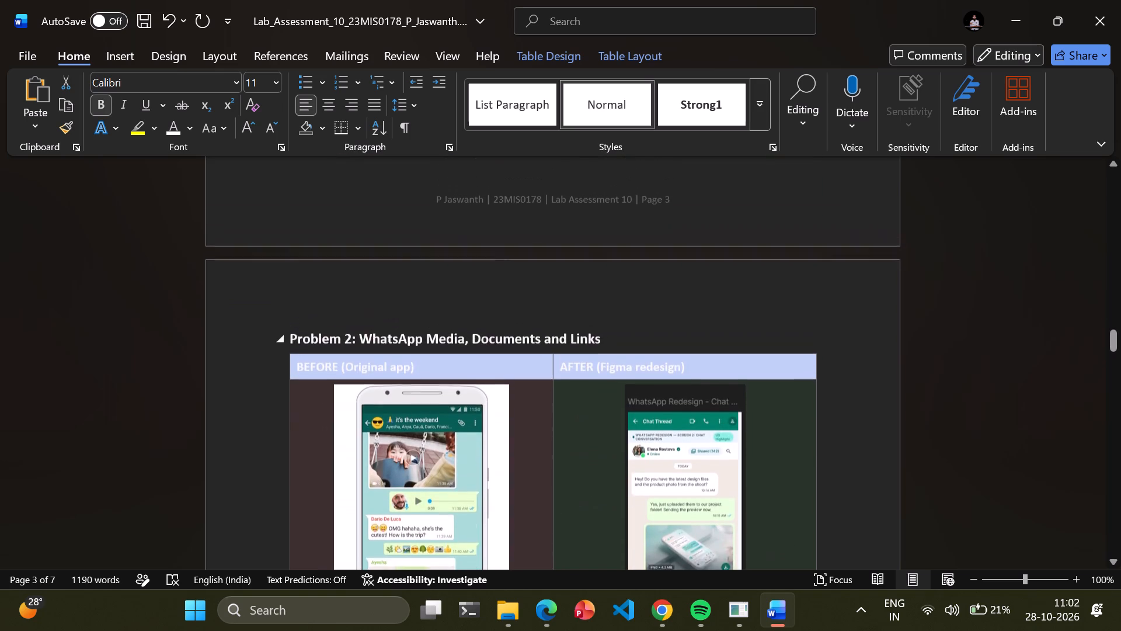
left_click_drag(720, 387, 442, 369)
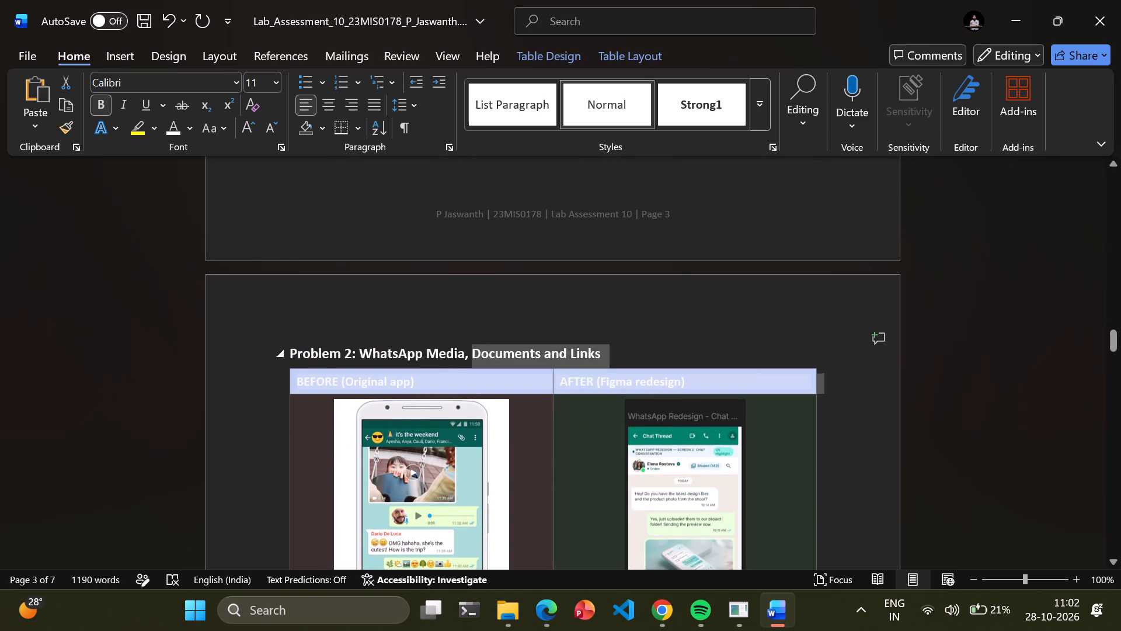
left_click_drag(442, 369, 308, 372)
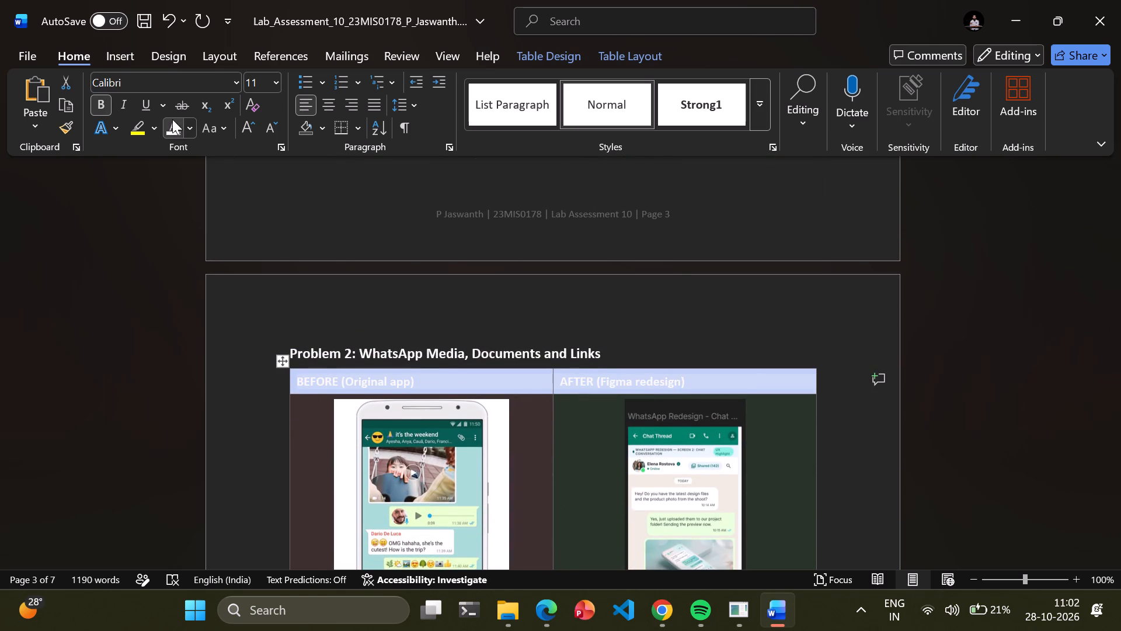
left_click(172, 119)
Apply the white font colour to the BEFORE and AFTER header rows of both Amazon tables under Problem 3.
scroll(366, 334, "down", 4)
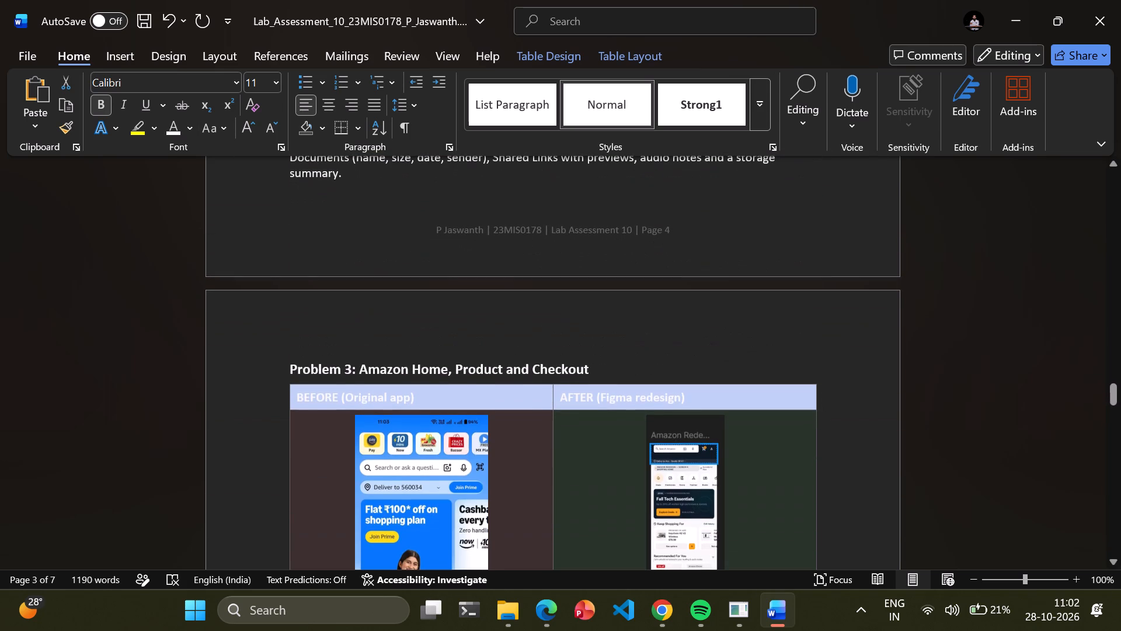
left_click_drag(712, 394, 317, 391)
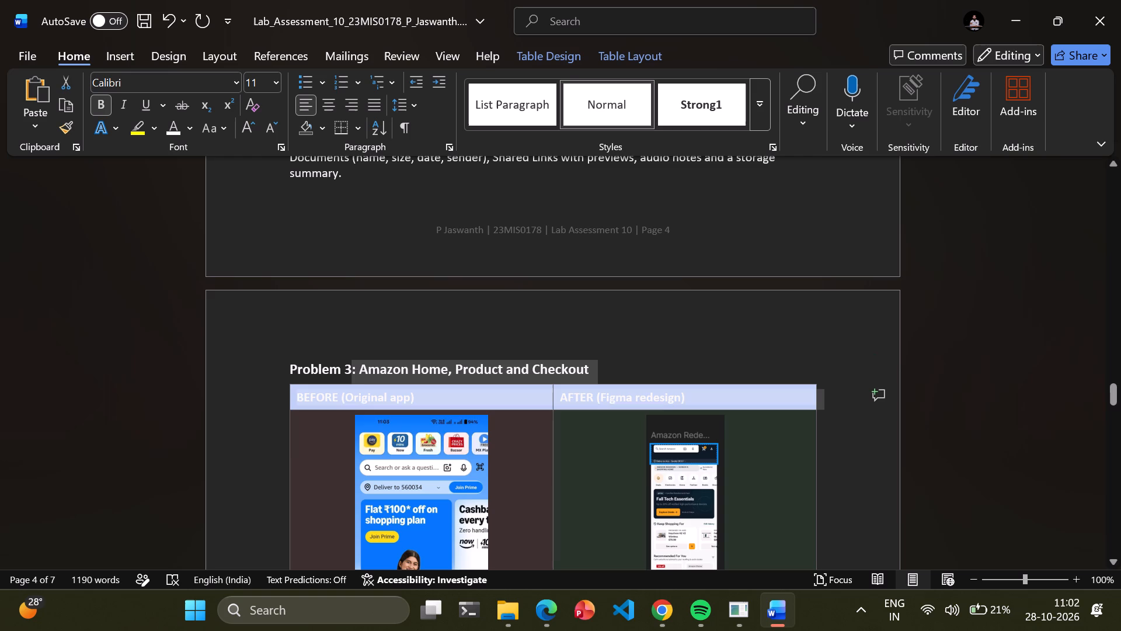
left_click_drag(317, 391, 297, 395)
left_click(173, 129)
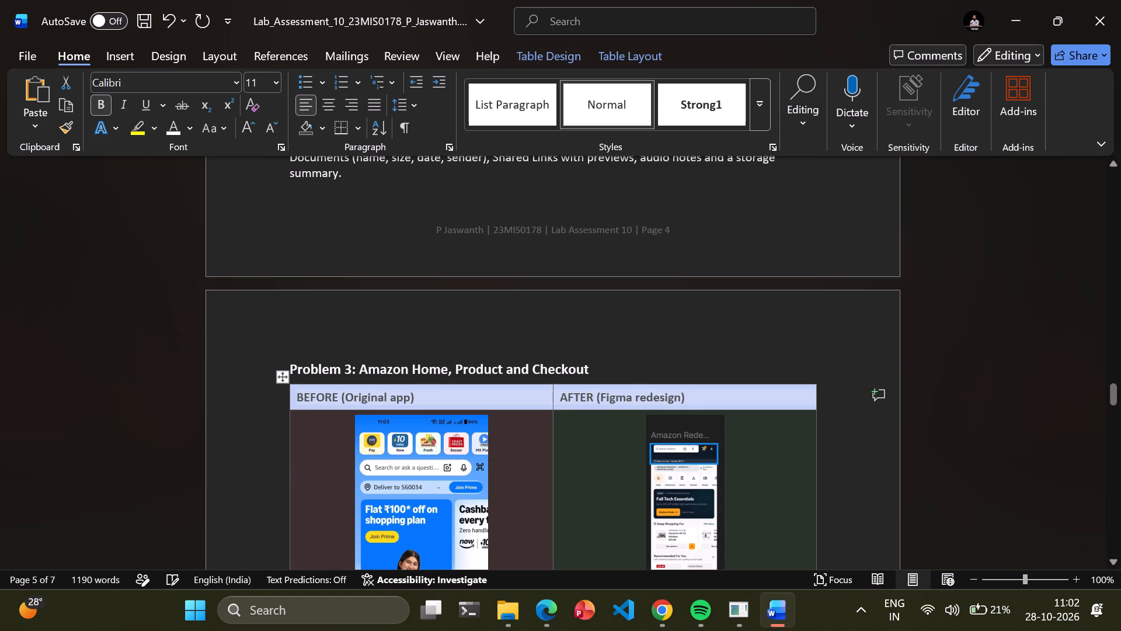
scroll(290, 250, "down", 4)
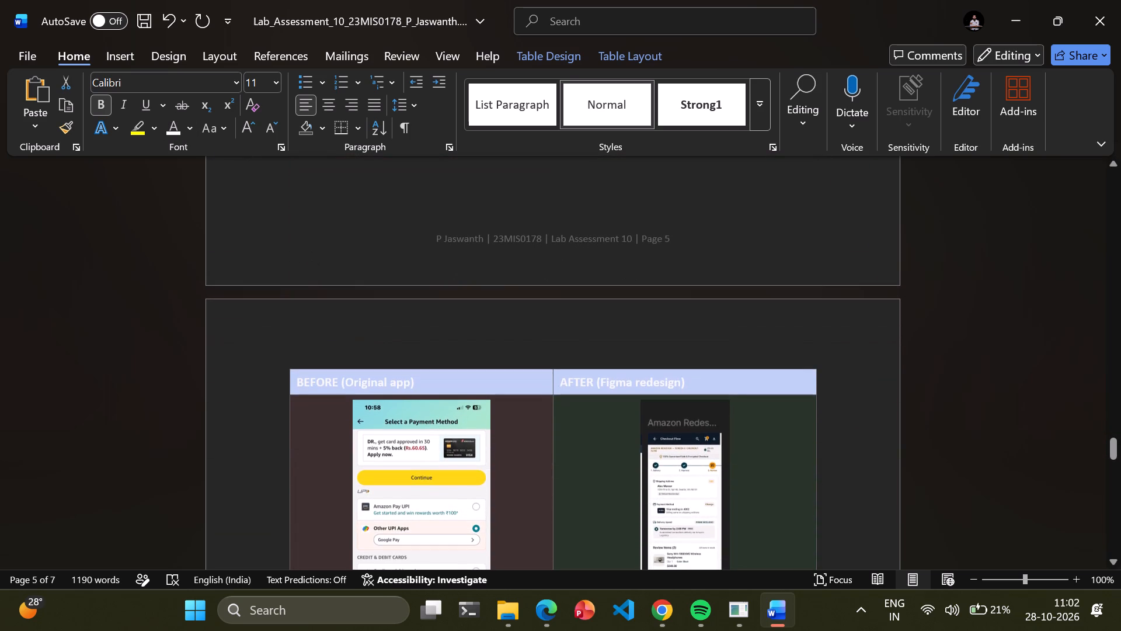
left_click_drag(772, 382, 297, 381)
left_click(173, 133)
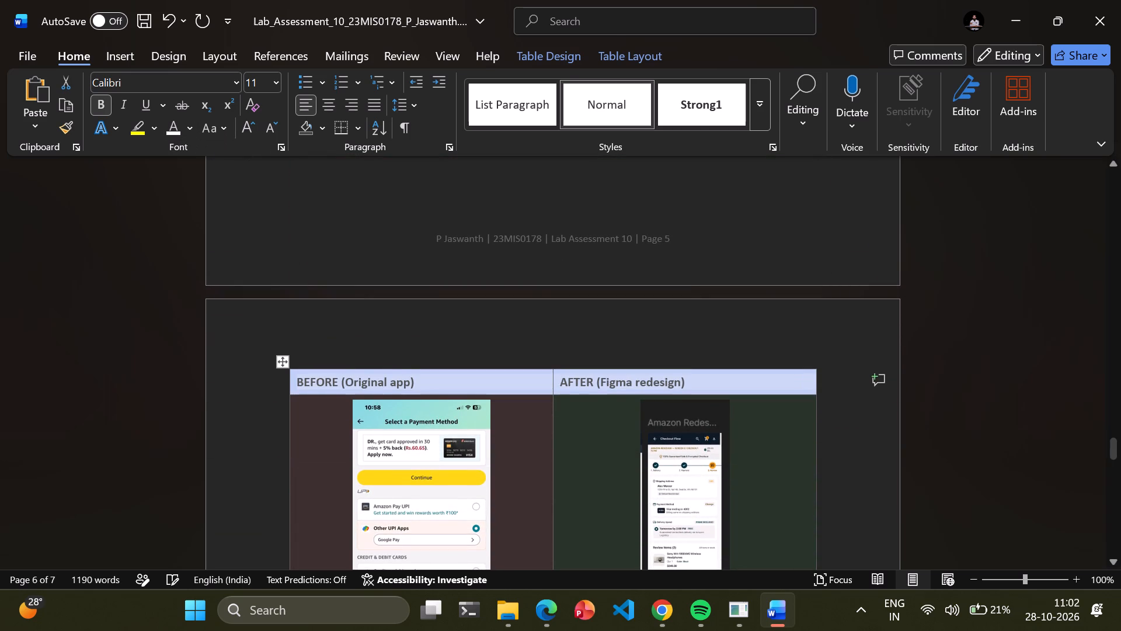
Apply the white font colour to the header row of the table in section 4, Design Justification and Comparison.
scroll(345, 290, "down", 3)
scroll(542, 368, "down", 1)
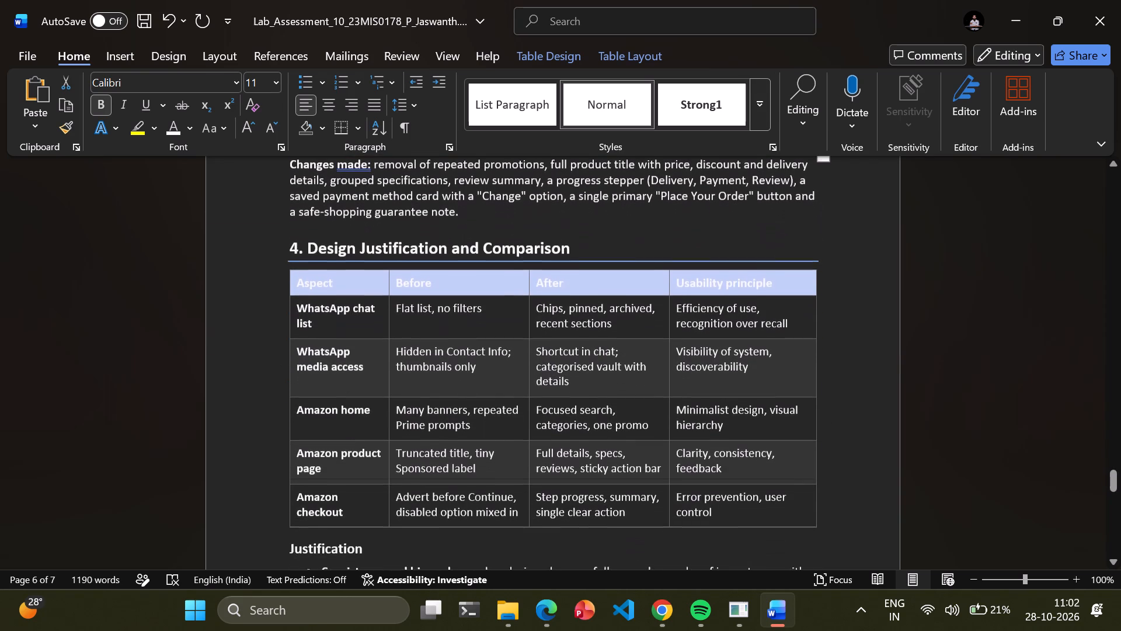
left_click_drag(788, 279, 299, 280)
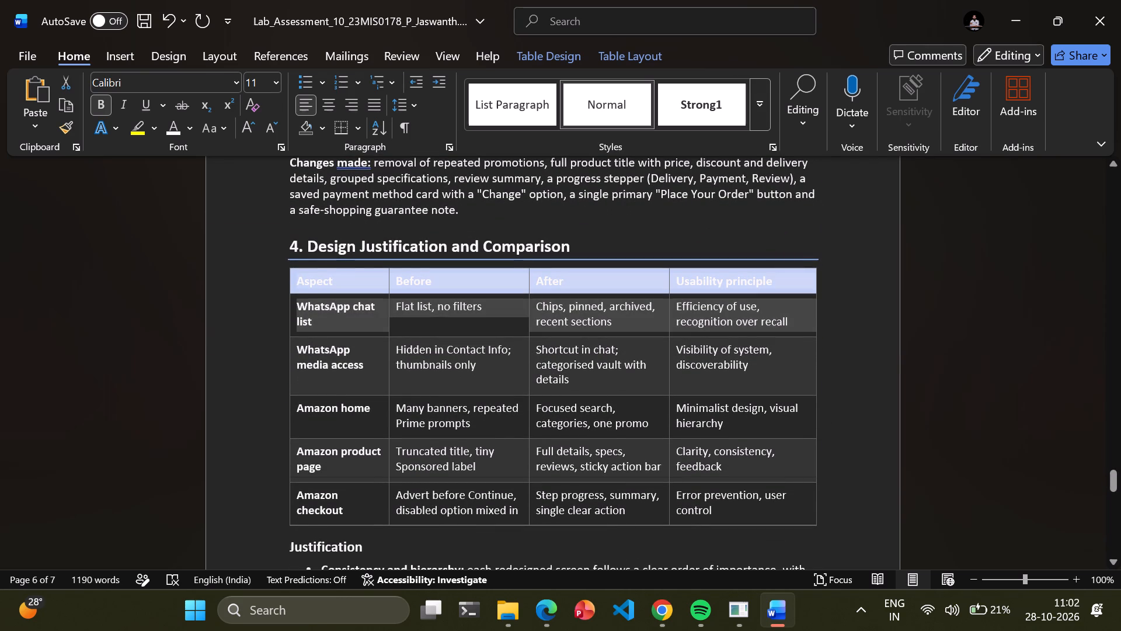
left_click_drag(299, 280, 298, 280)
left_click(180, 130)
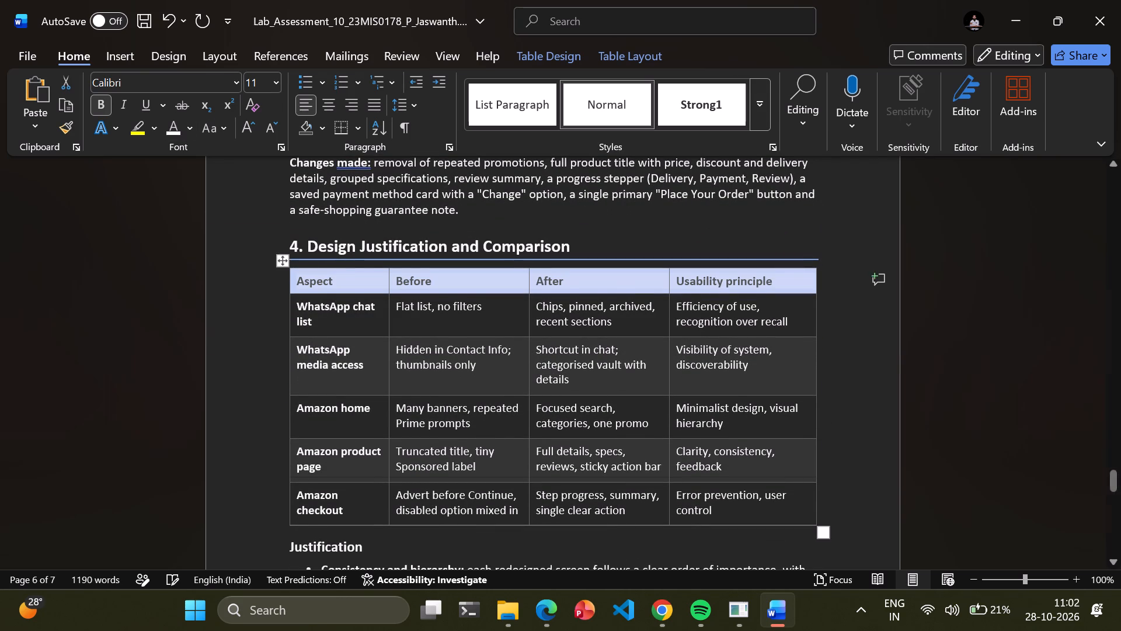
Review the comparison table, the justification points and the conclusion at the end of the document for leftover formatting.
scroll(322, 279, "down", 5)
scroll(322, 279, "up", 4)
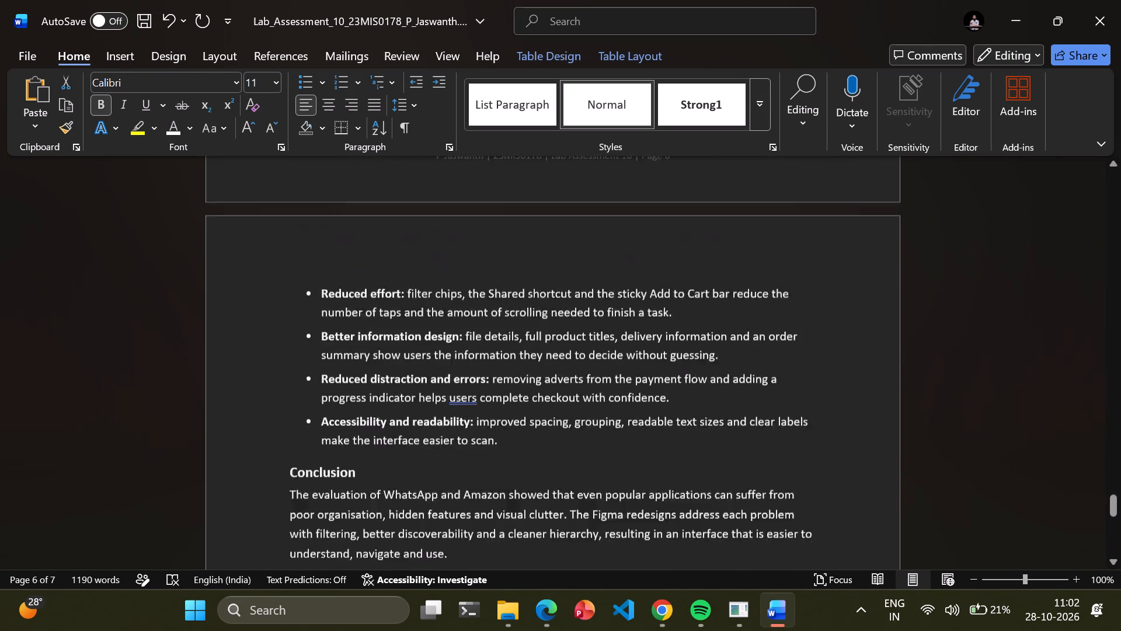
scroll(322, 279, "down", 1)
scroll(322, 279, "up", 1)
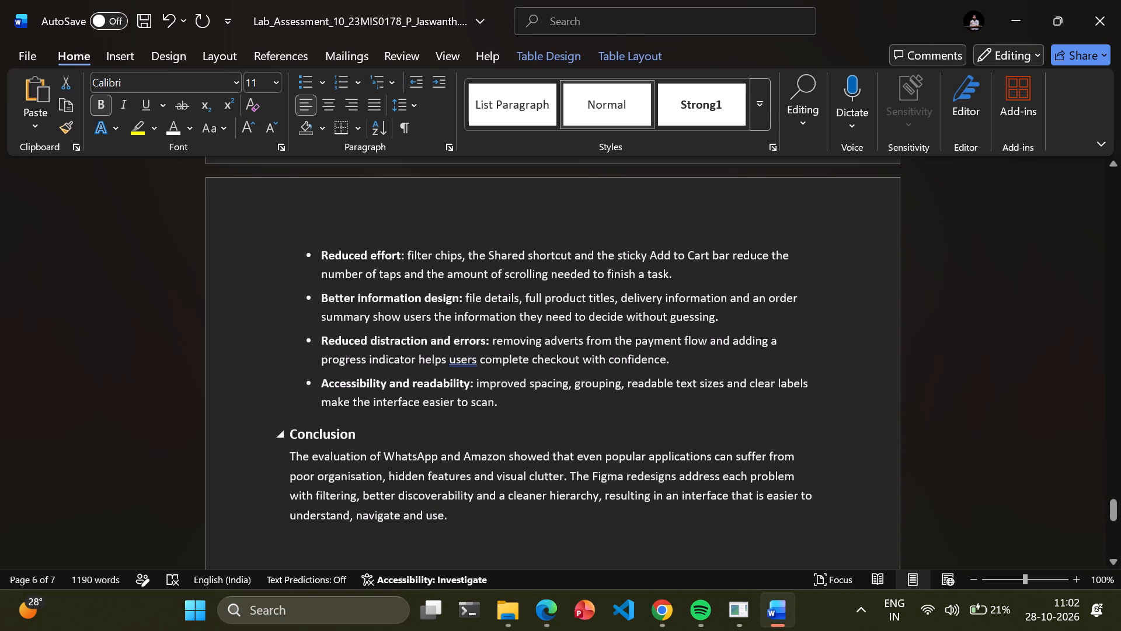
left_click_drag(363, 439, 276, 424)
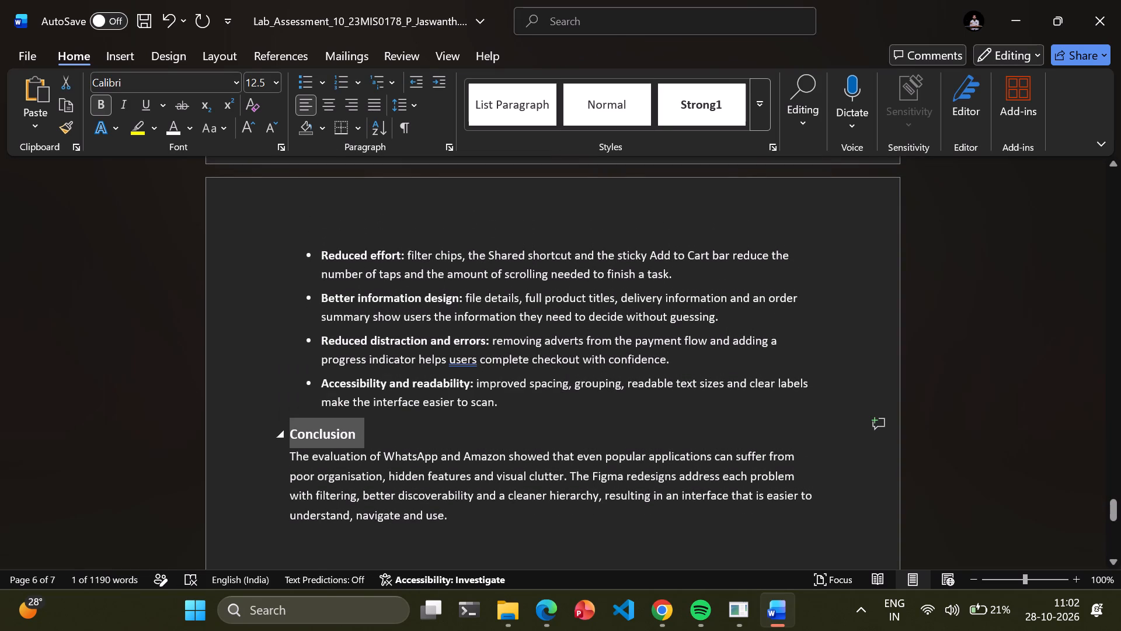
left_click_drag(276, 424, 382, 324)
left_click(248, 357)
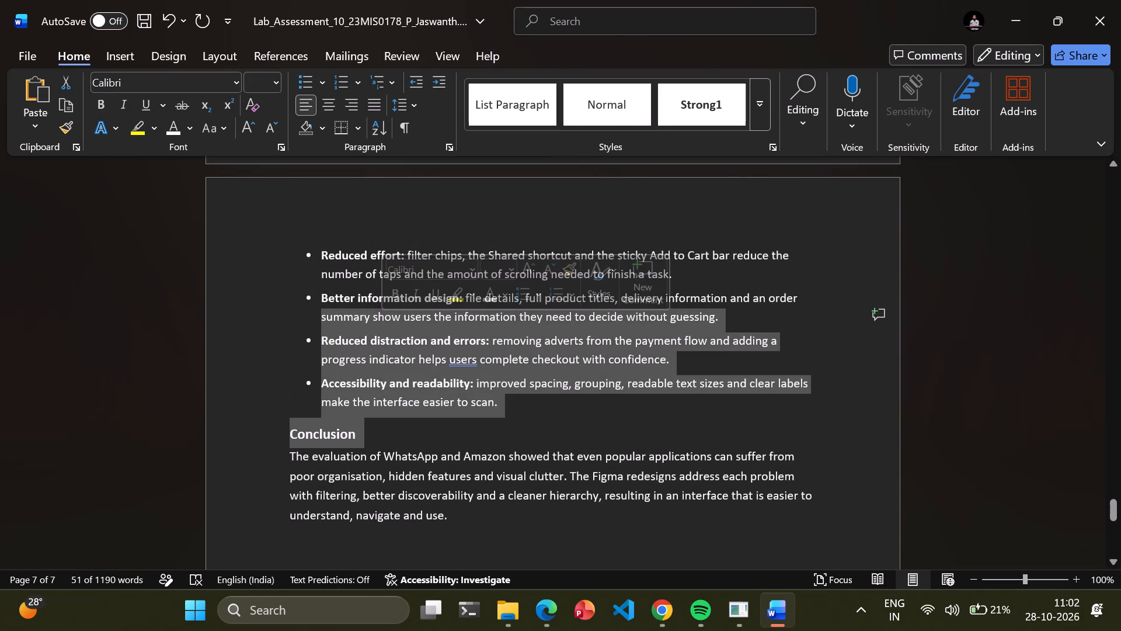
scroll(248, 357, "up", 4)
scroll(605, 471, "down", 1)
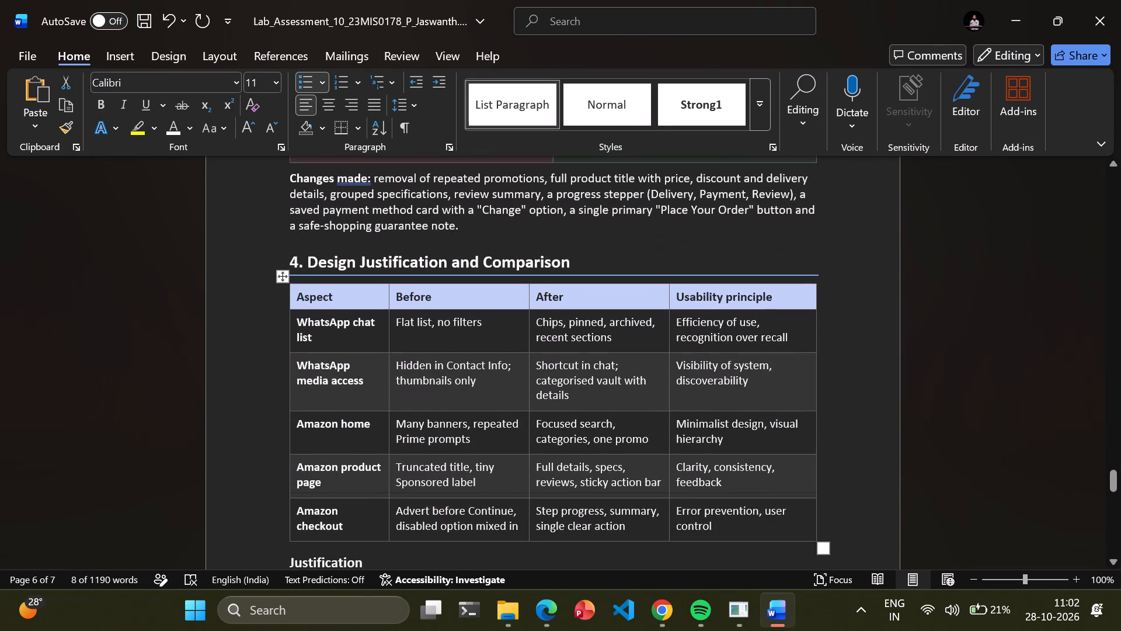
Remove the shading from the header row of the Design Justification and Comparison table and set its text colour to black.
left_click_drag(795, 293, 347, 294)
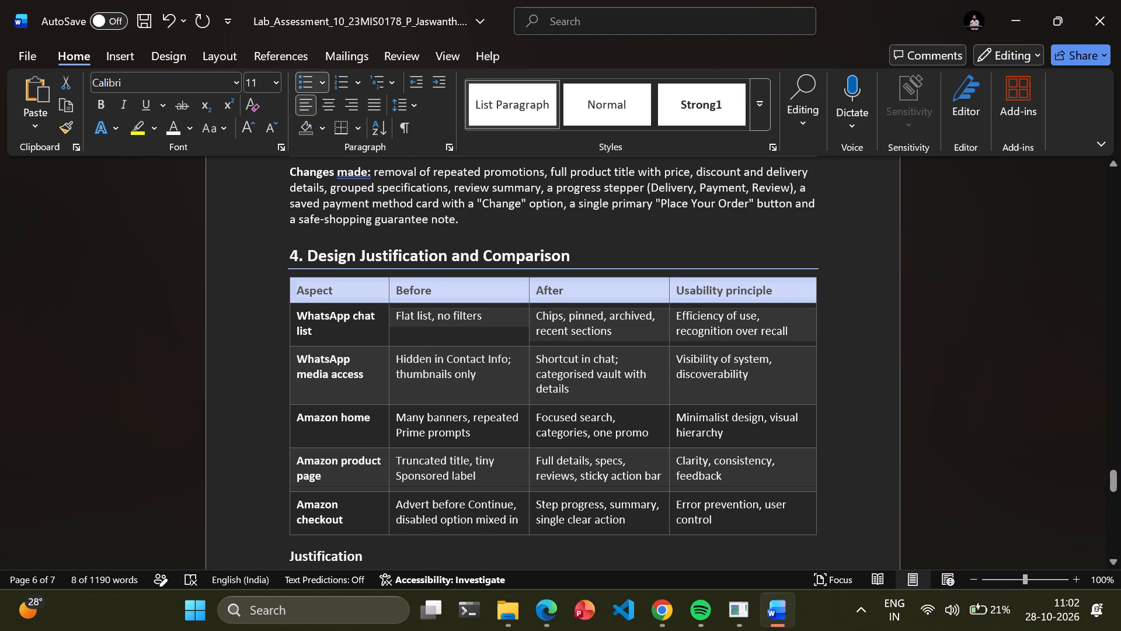
left_click_drag(347, 294, 298, 290)
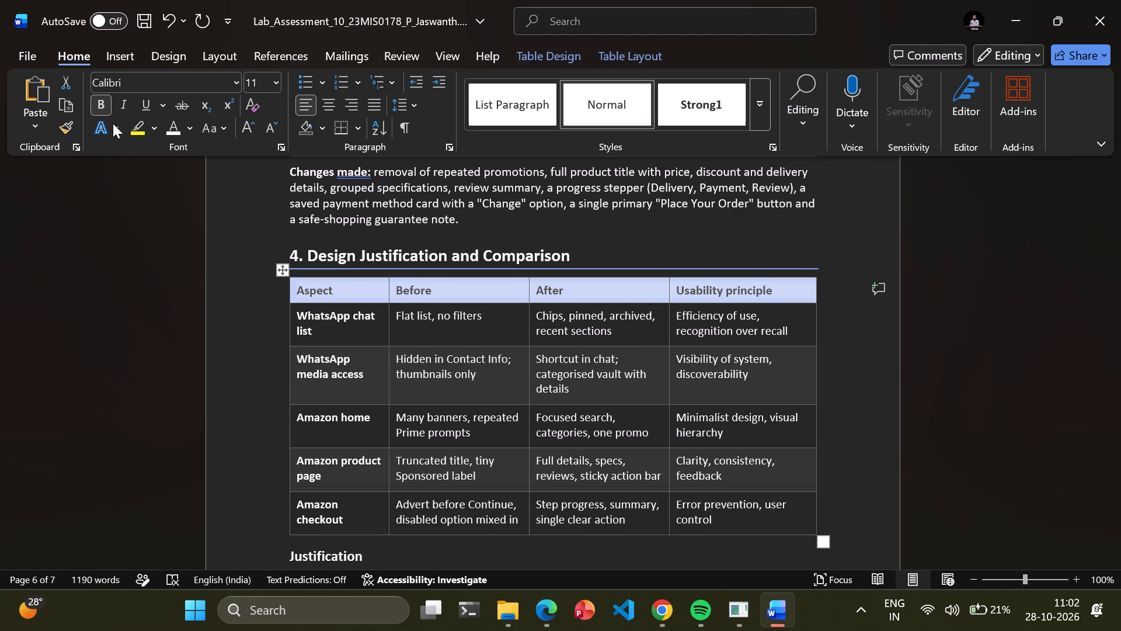
left_click(150, 124)
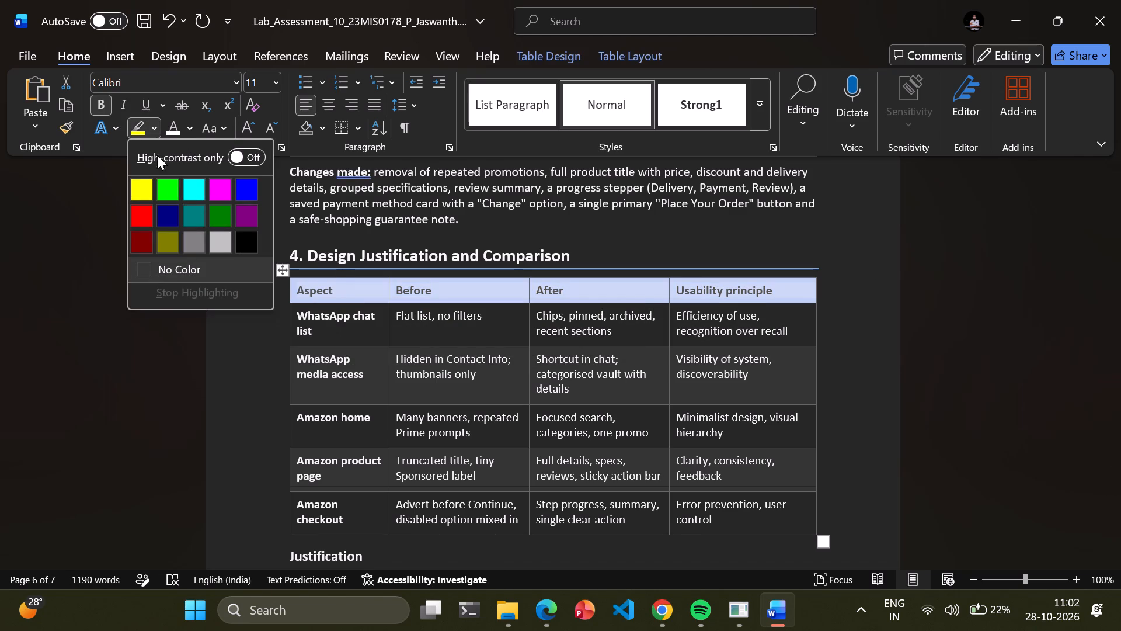
left_click(110, 195)
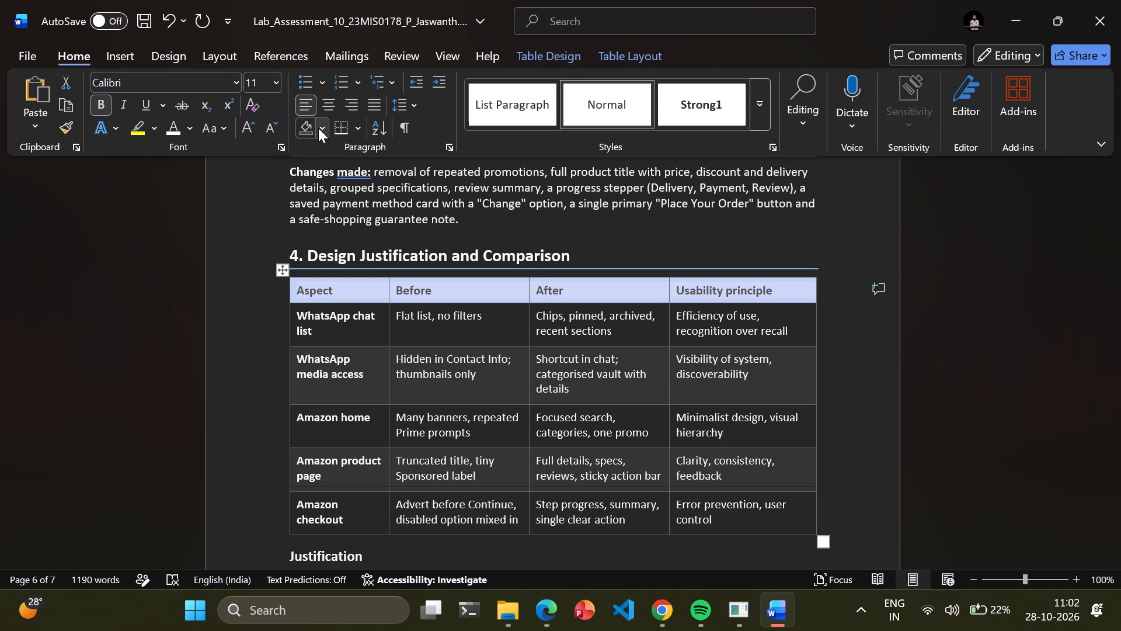
left_click(321, 128)
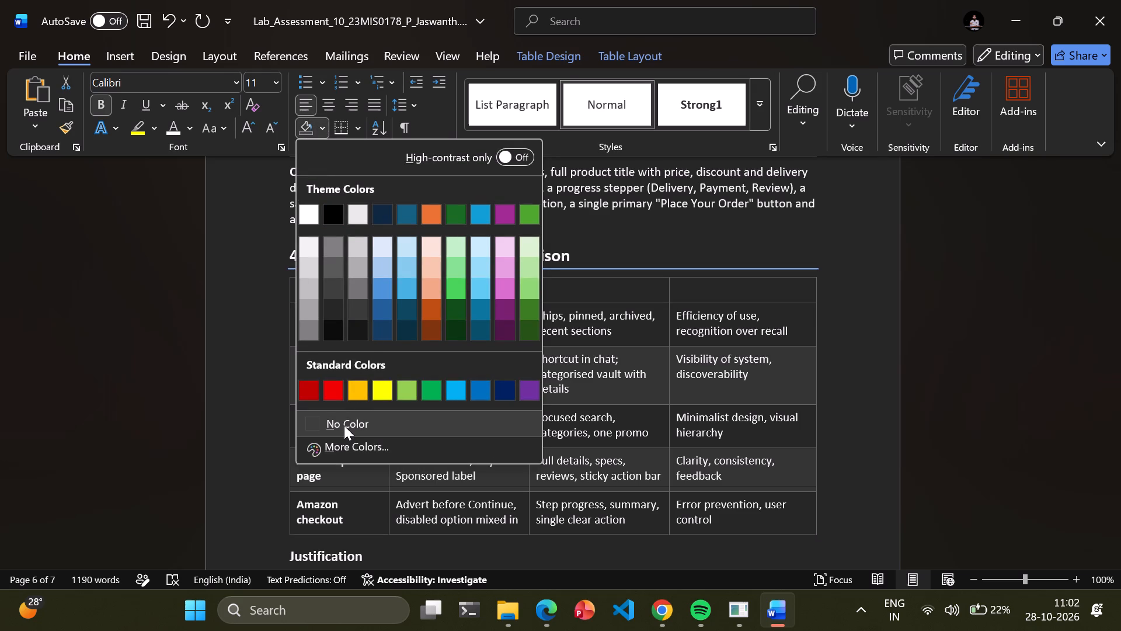
left_click(344, 425)
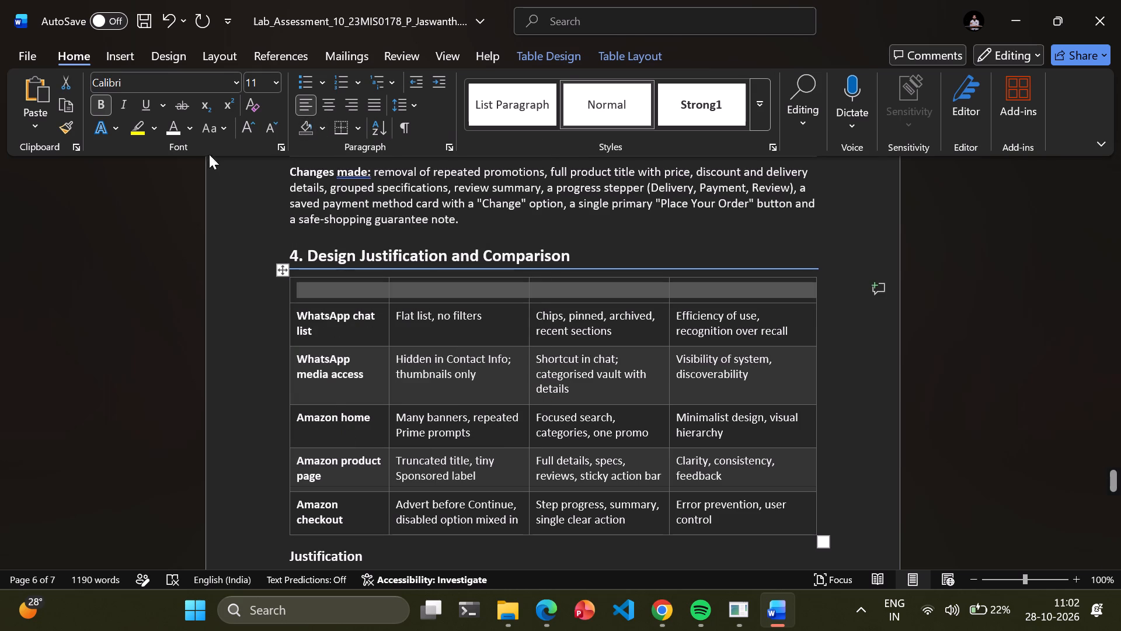
left_click(174, 133)
left_click(196, 133)
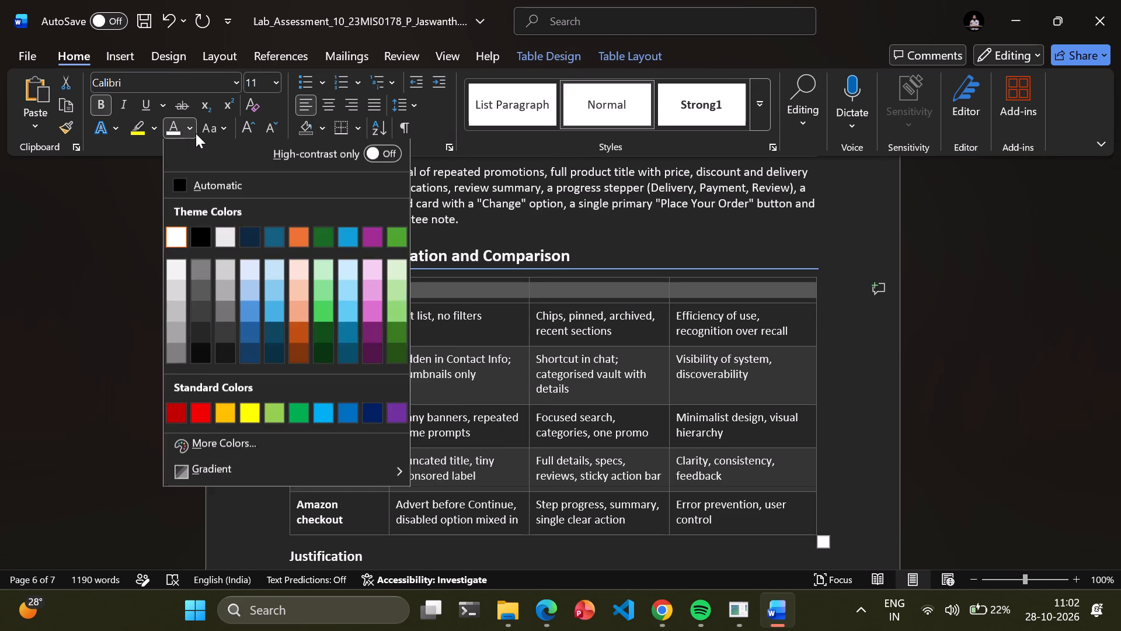
left_click(199, 237)
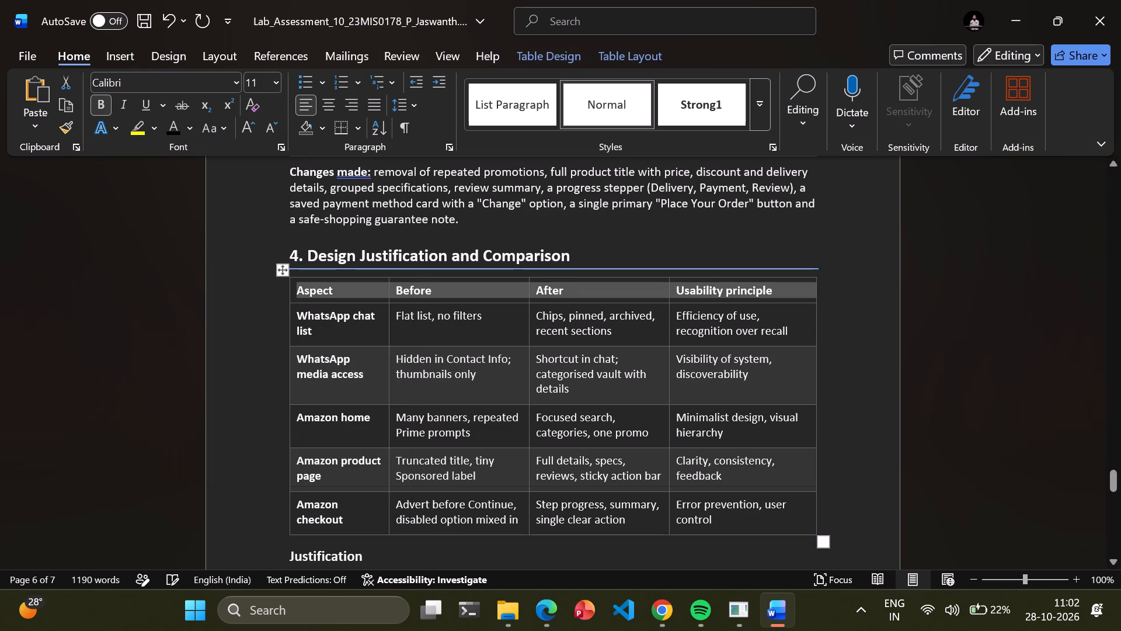
Open the font colour choices for the BEFORE/AFTER header row of the comparison table at the start of page 6.
scroll(476, 308, "up", 3)
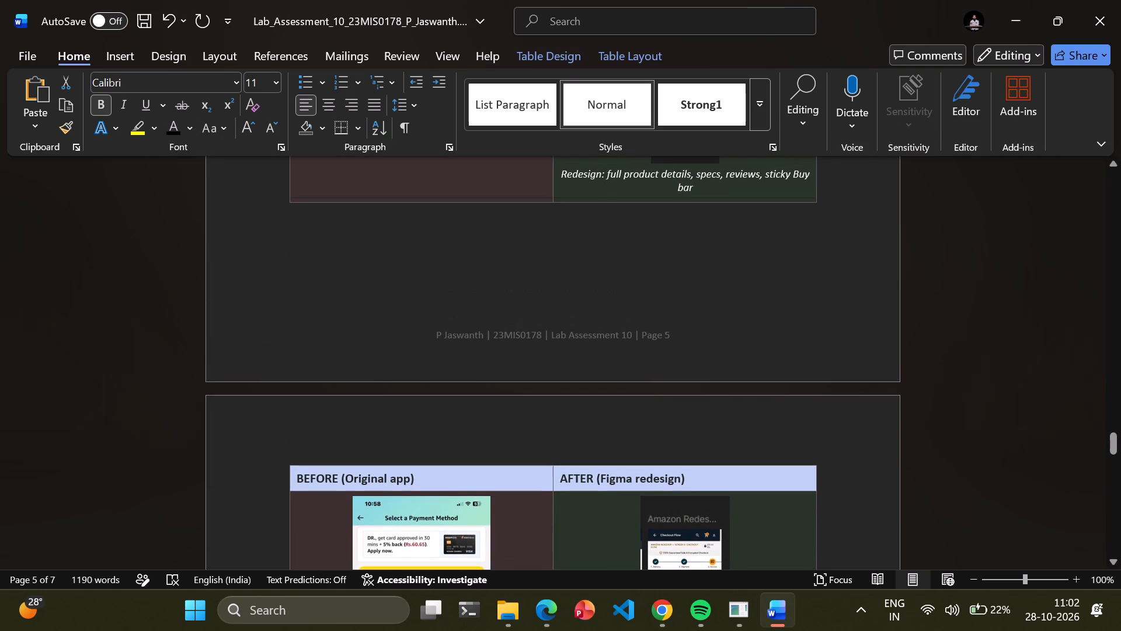
left_click_drag(744, 481, 290, 478)
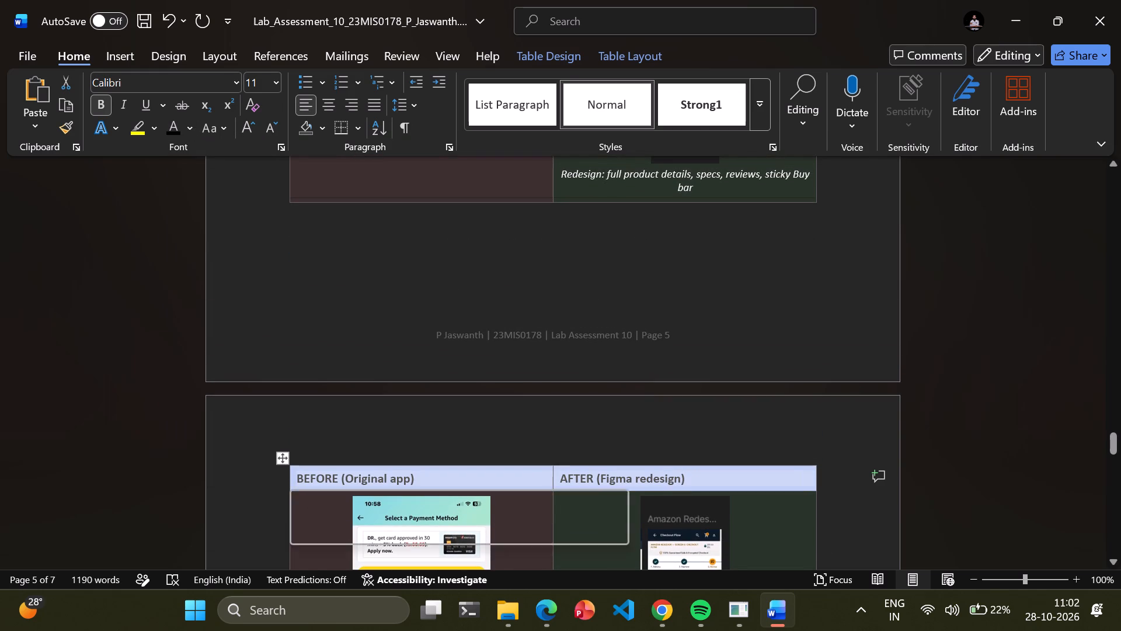
left_click(192, 127)
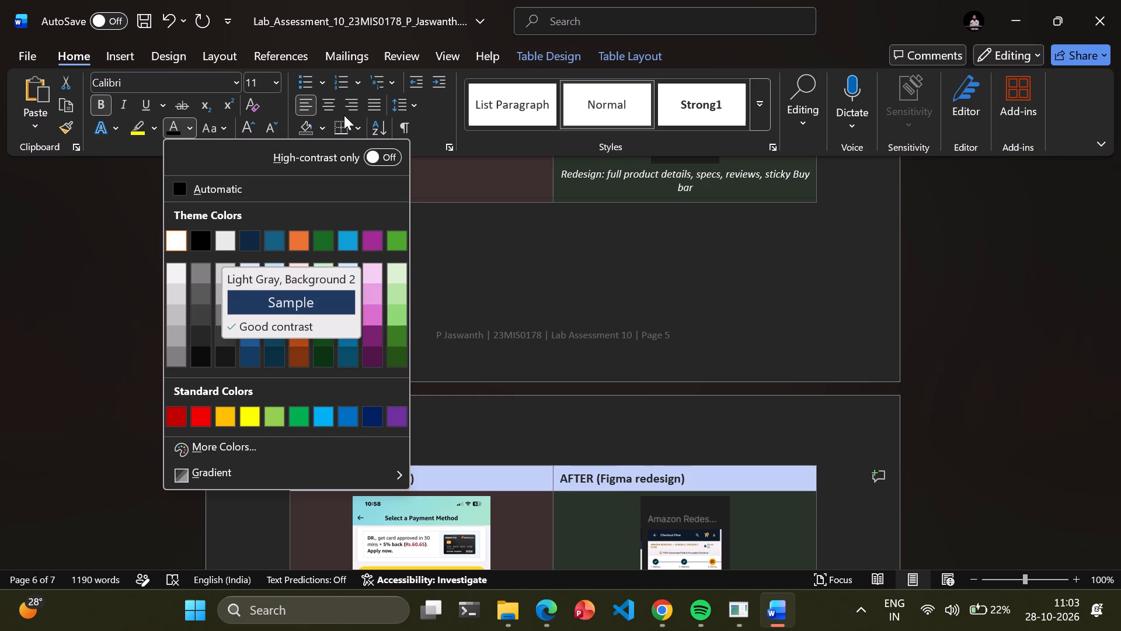
Remove the shading from the BEFORE/AFTER header row at the start of page 6 and set its text colour to black.
left_click(320, 124)
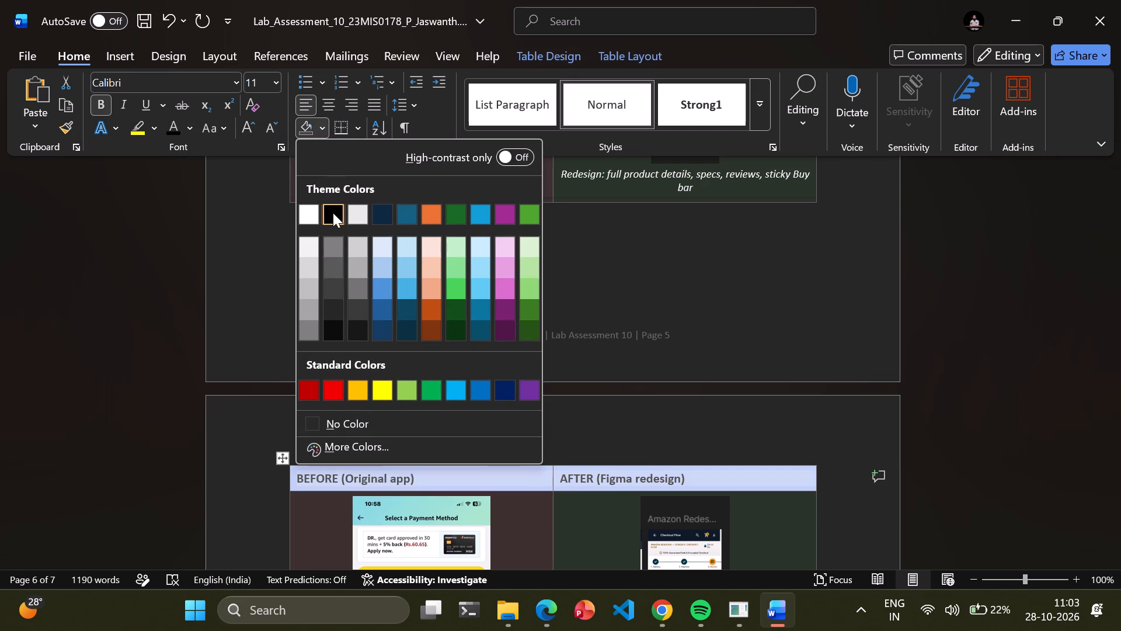
left_click(337, 428)
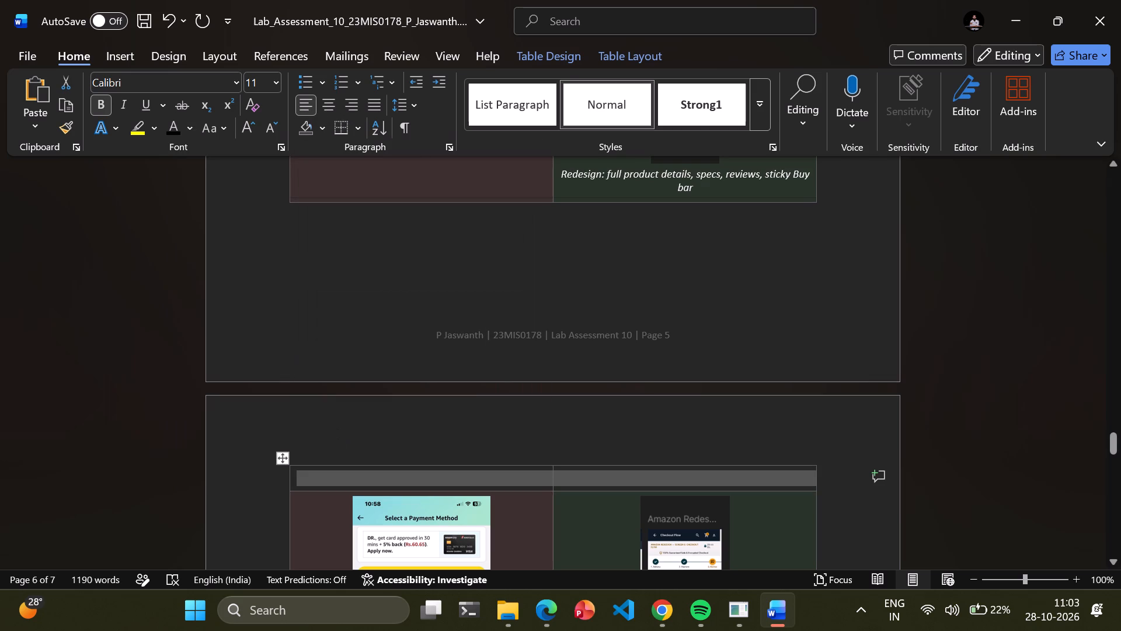
left_click(175, 126)
Remove the shading from the BEFORE/AFTER header row under Problem 3: Amazon Home, Product and Checkout and make its text black.
scroll(355, 281, "up", 5)
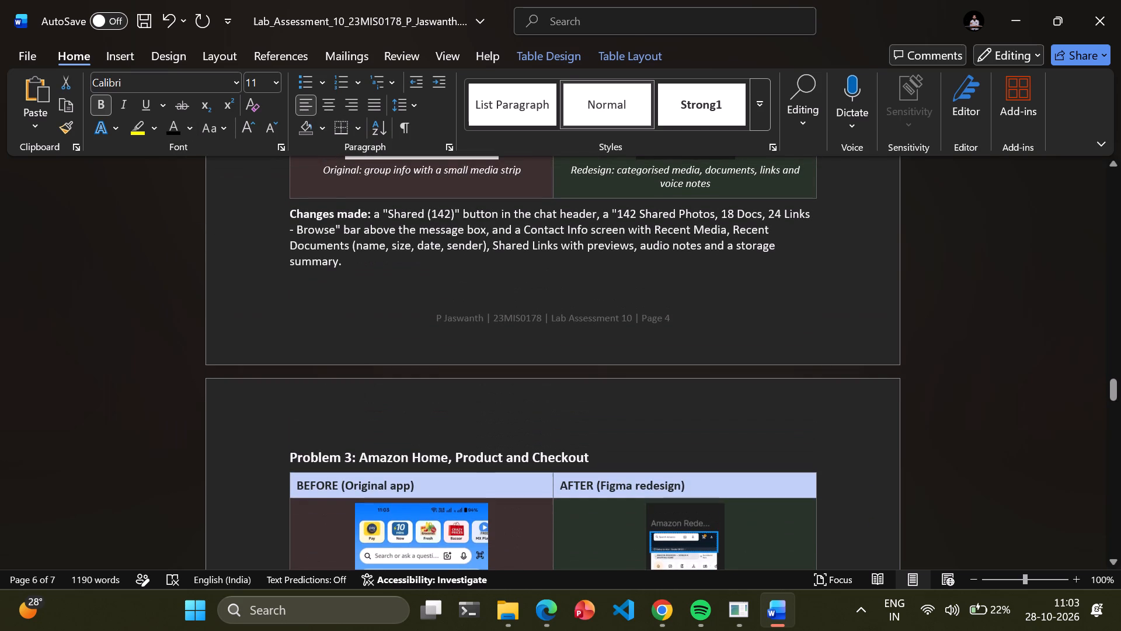
left_click_drag(725, 486, 395, 486)
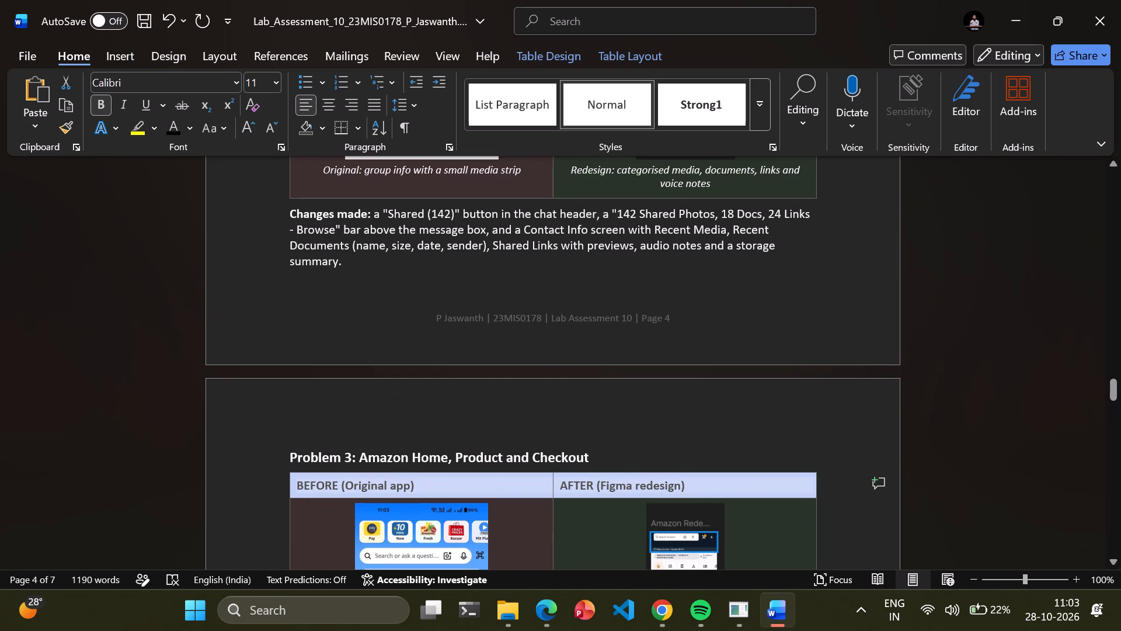
left_click_drag(395, 486, 302, 480)
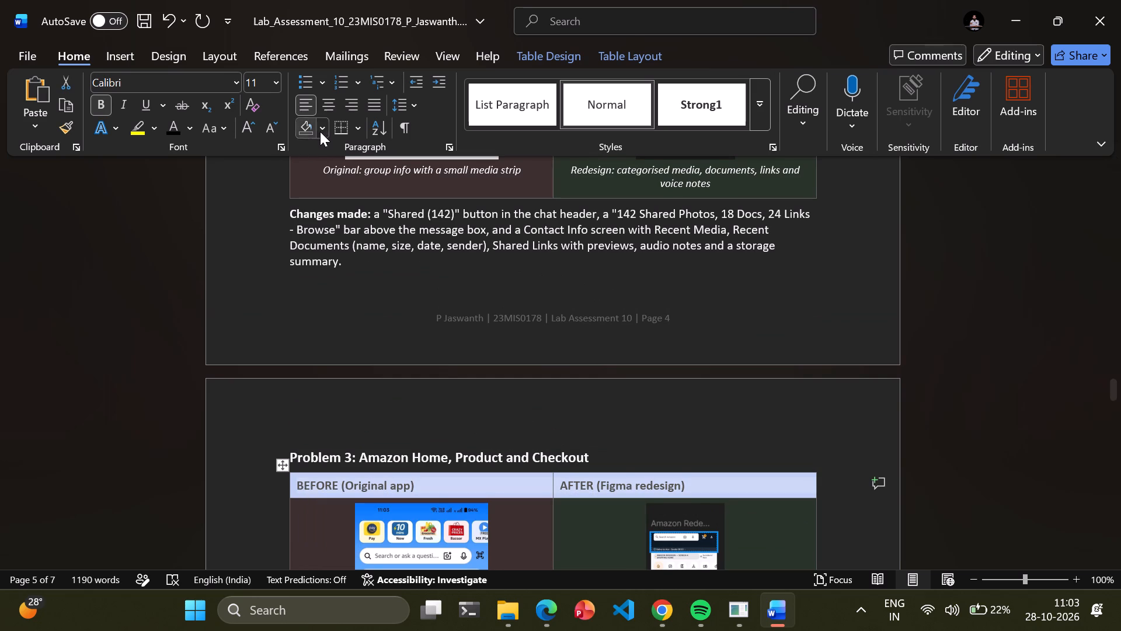
left_click(324, 130)
left_click(351, 418)
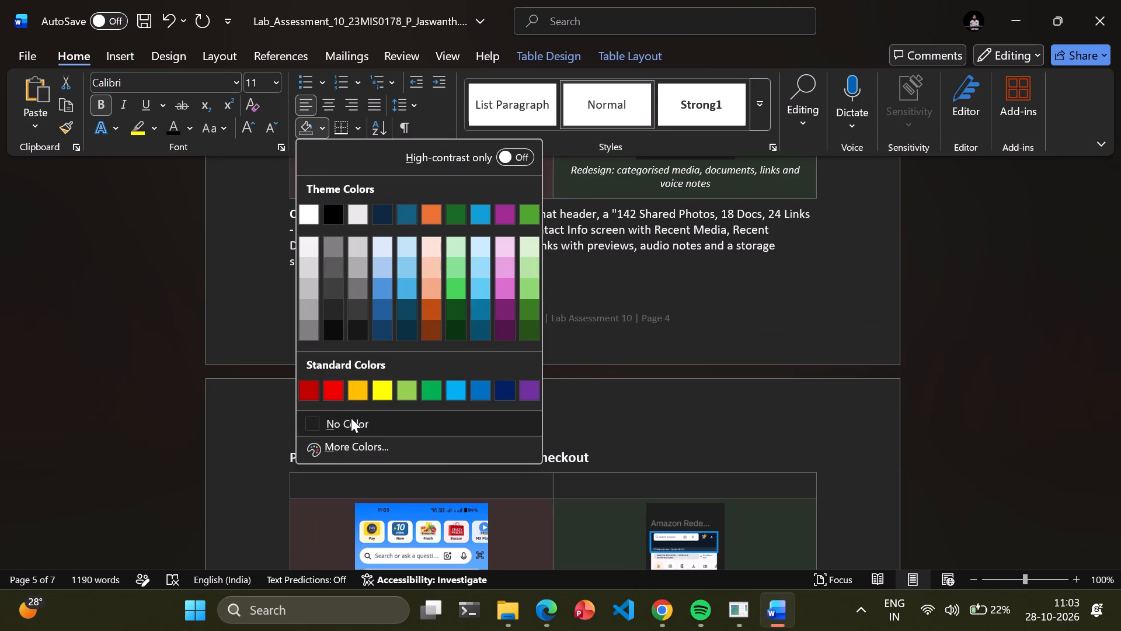
left_click(177, 124)
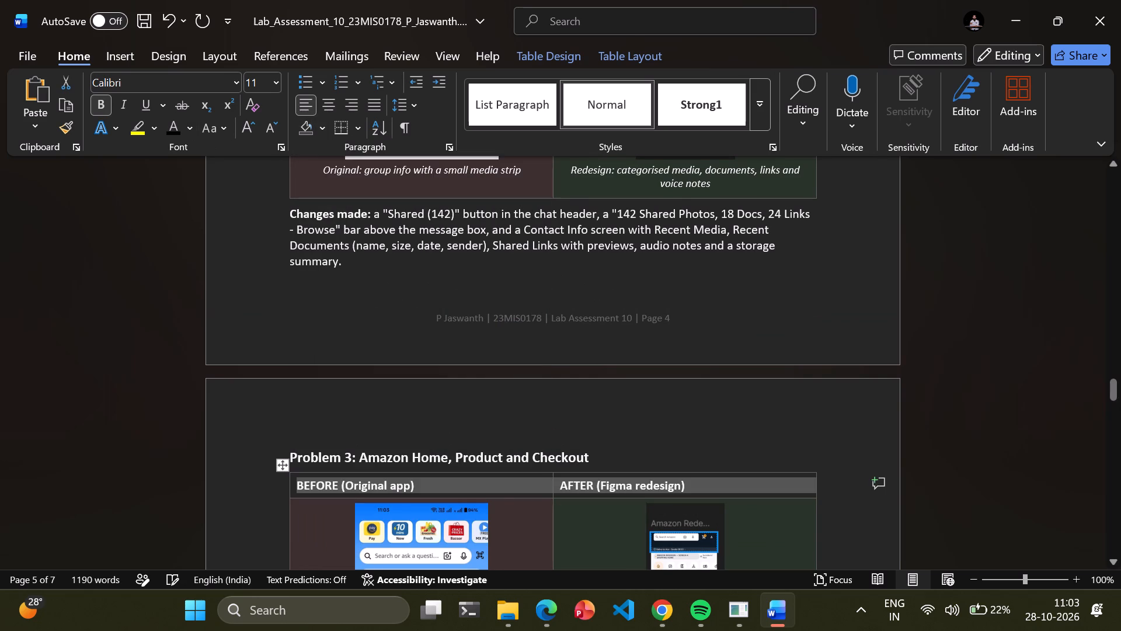
Remove the shading from the BEFORE/AFTER header row under Problem 2: WhatsApp Media, Documents and Links and make its text black.
scroll(389, 304, "up", 5)
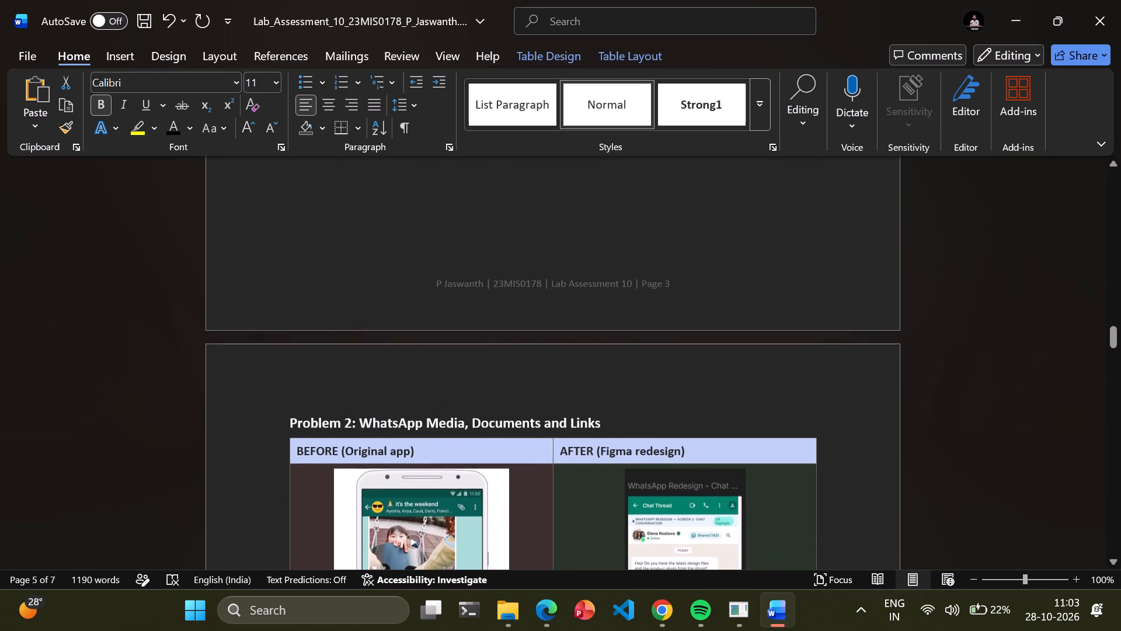
left_click(754, 456)
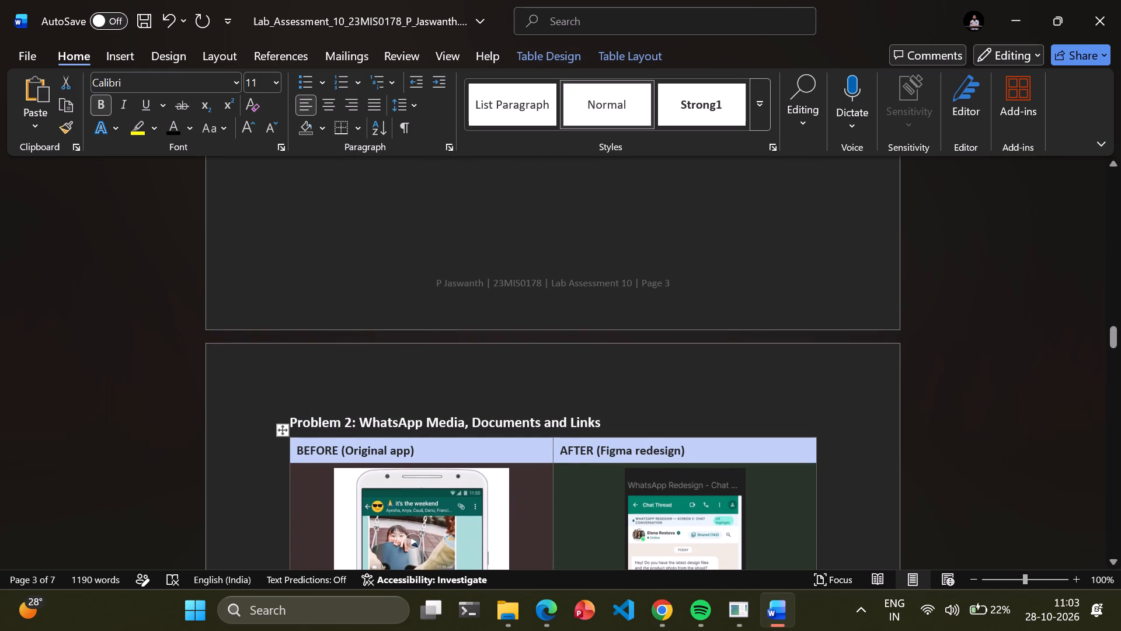
left_click_drag(770, 452, 295, 464)
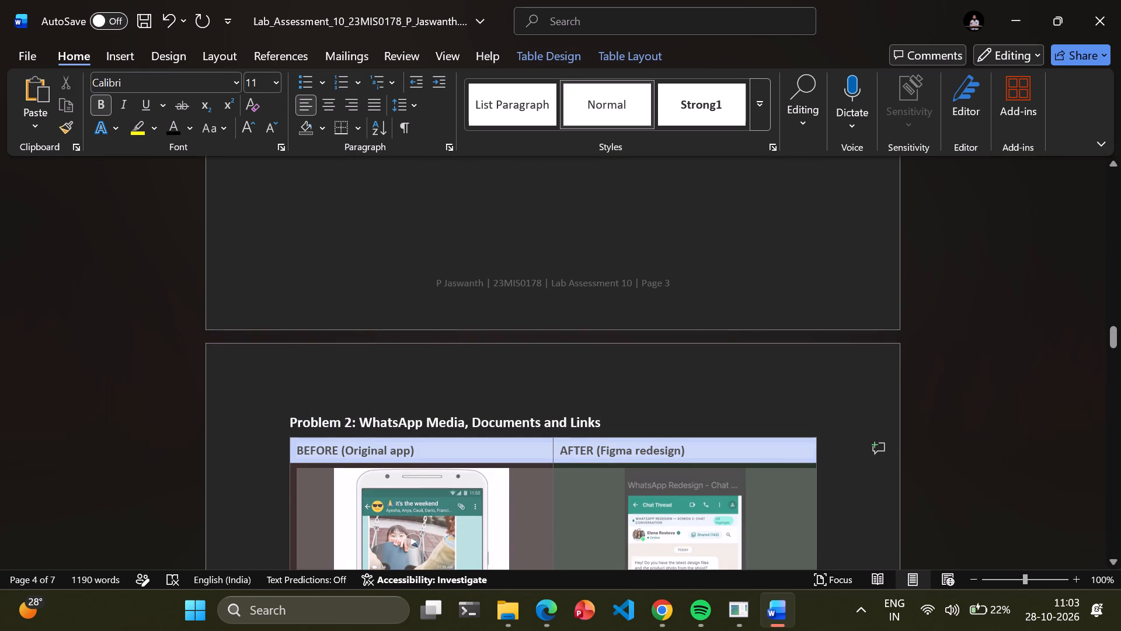
left_click_drag(295, 464, 294, 456)
left_click(321, 118)
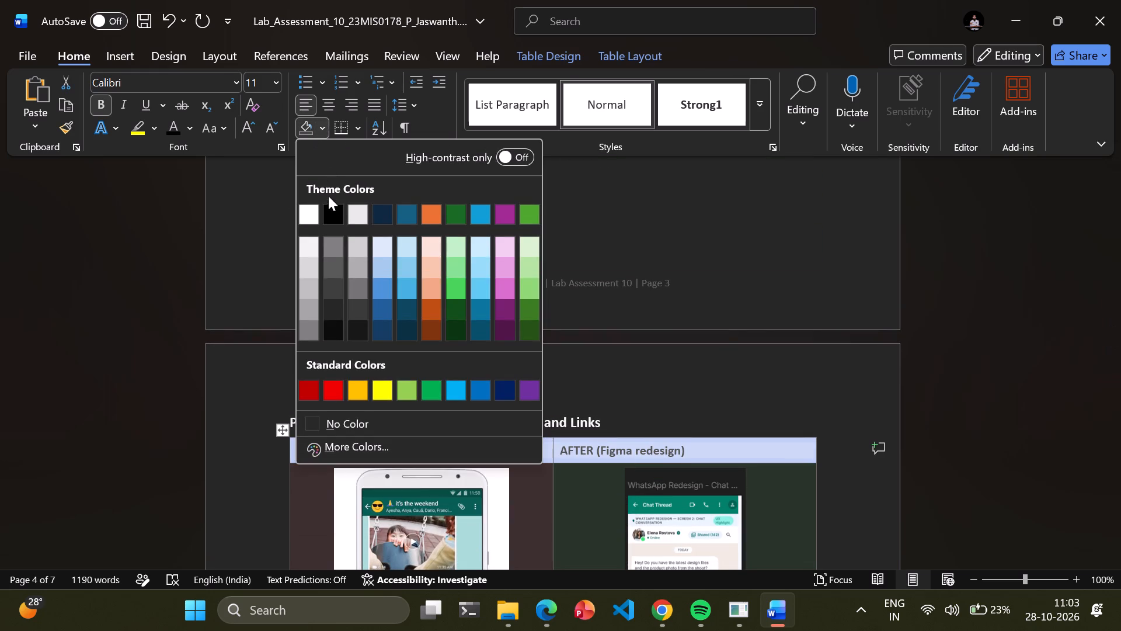
left_click(340, 419)
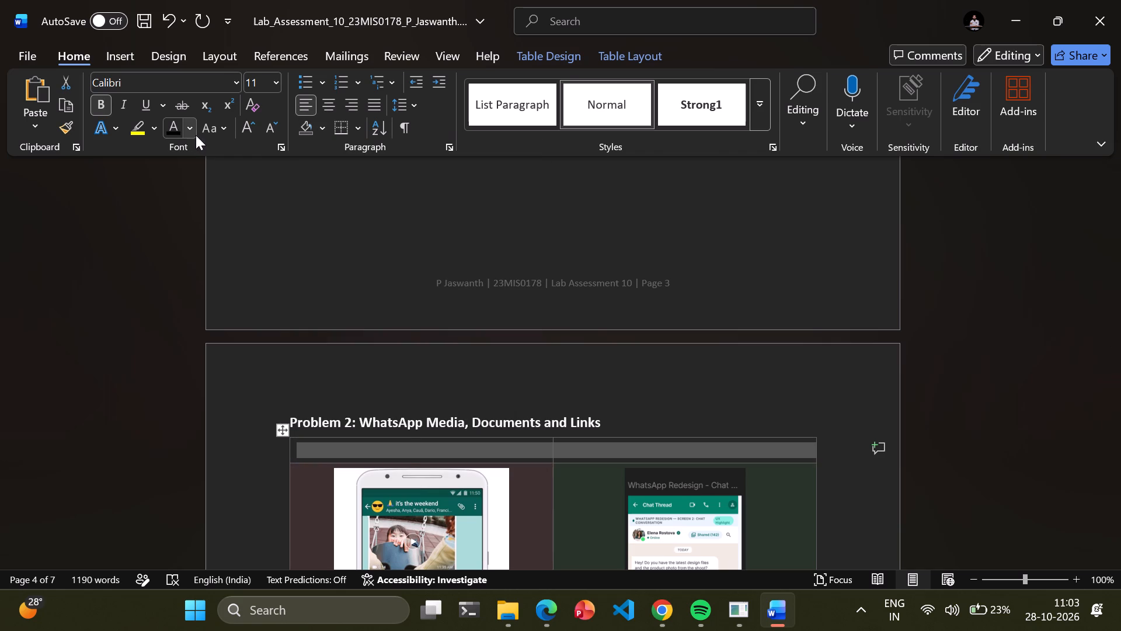
left_click(189, 133)
left_click(201, 231)
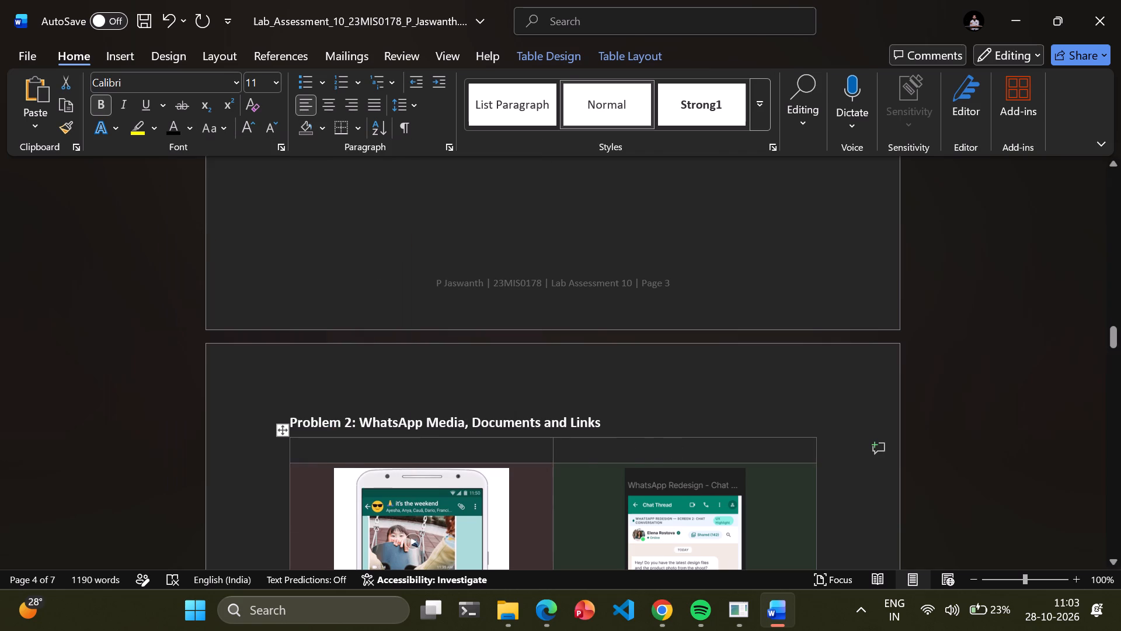
Remove the shading from the BEFORE/AFTER header row under Problem 1: WhatsApp Chat List and make its text black.
scroll(405, 280, "up", 4)
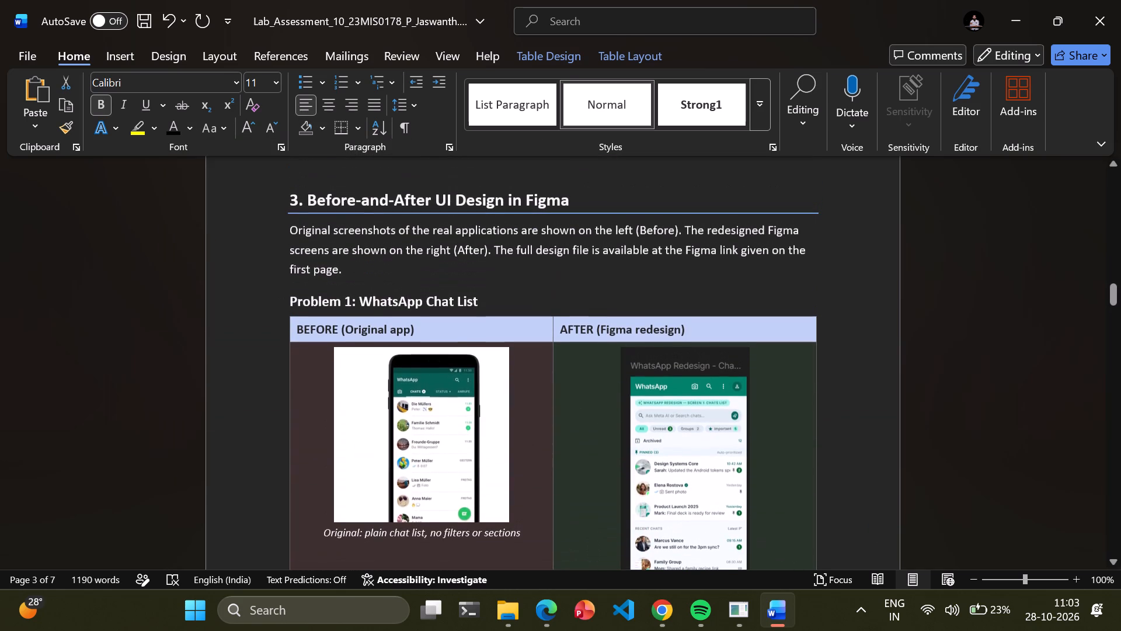
left_click_drag(736, 333, 299, 327)
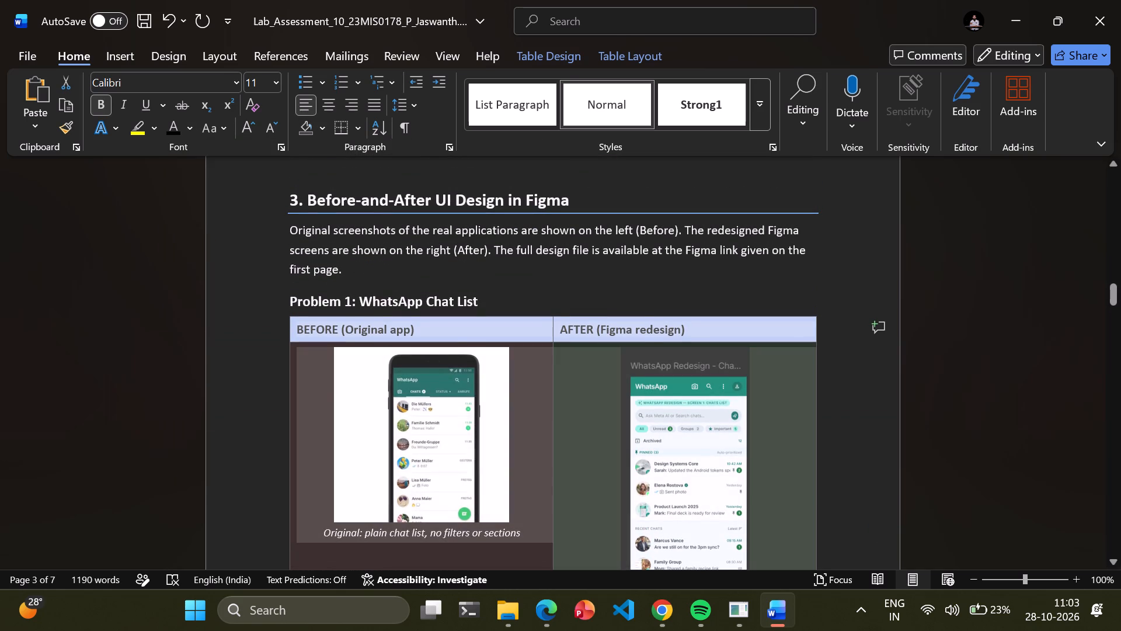
left_click_drag(299, 327, 295, 327)
left_click(326, 126)
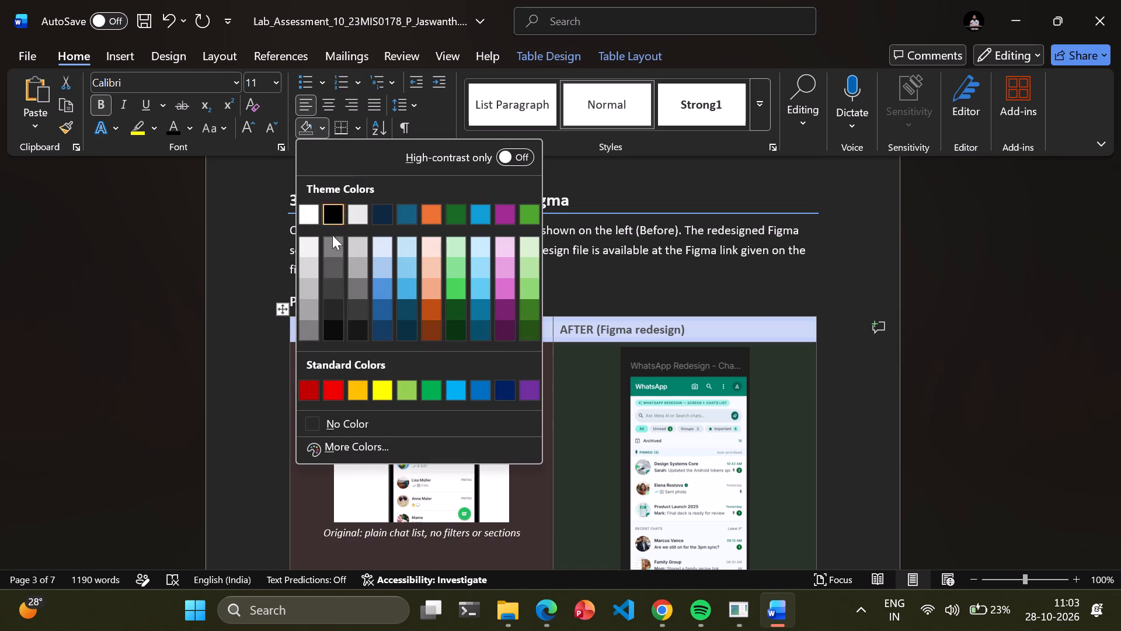
left_click(329, 422)
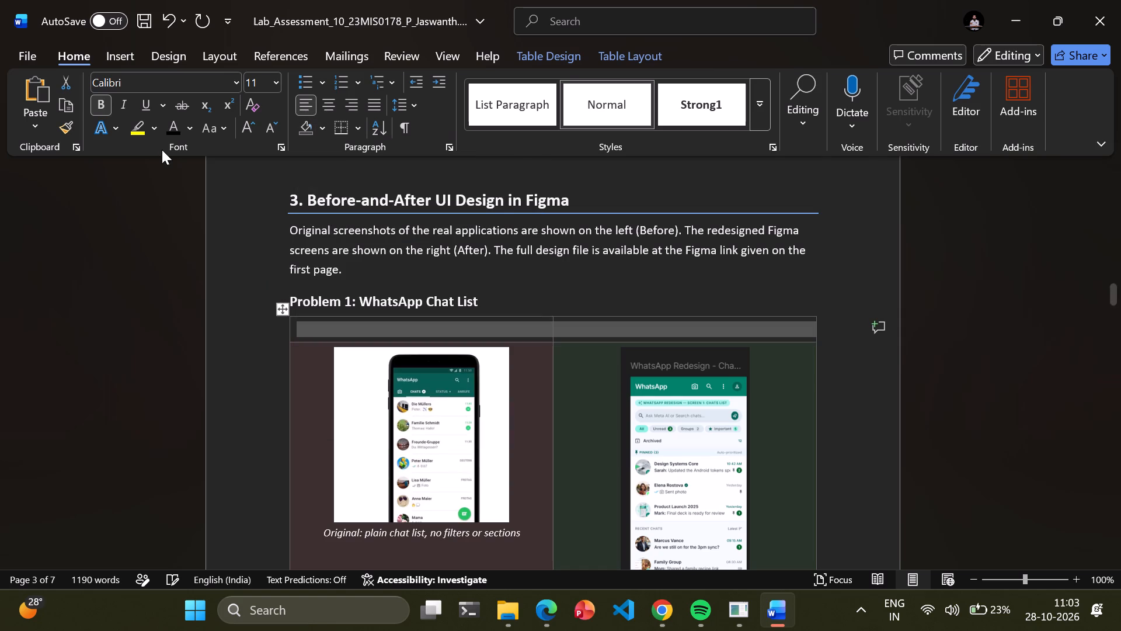
left_click(174, 129)
Set the header row text of the Improvement Suggestions table to black and remove the row's shading.
scroll(369, 258, "up", 3)
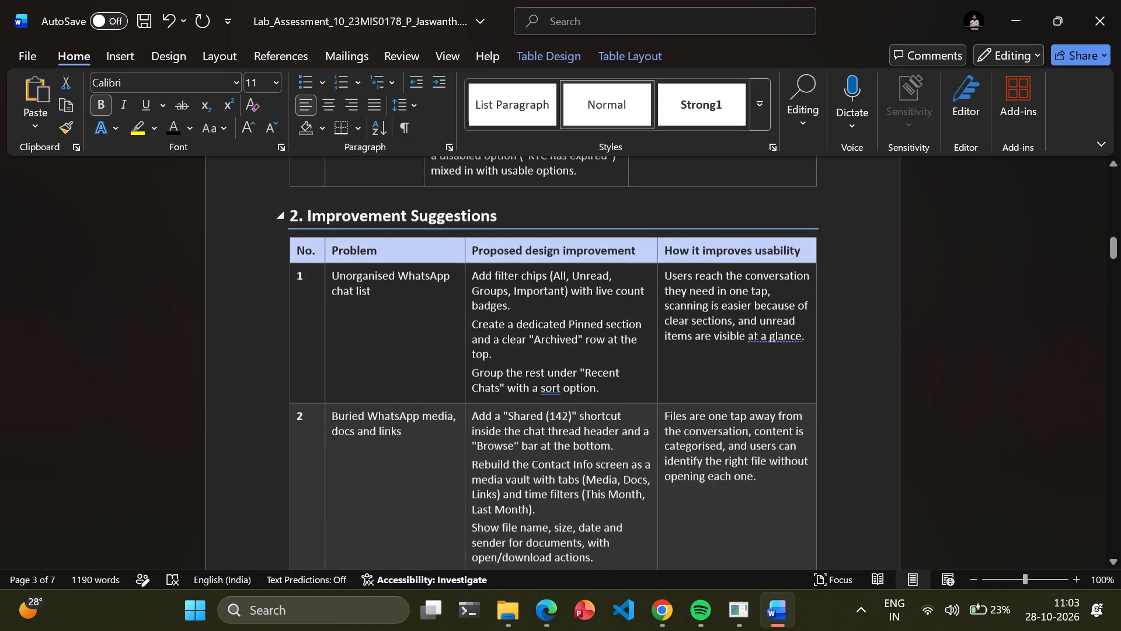
left_click_drag(804, 283, 572, 280)
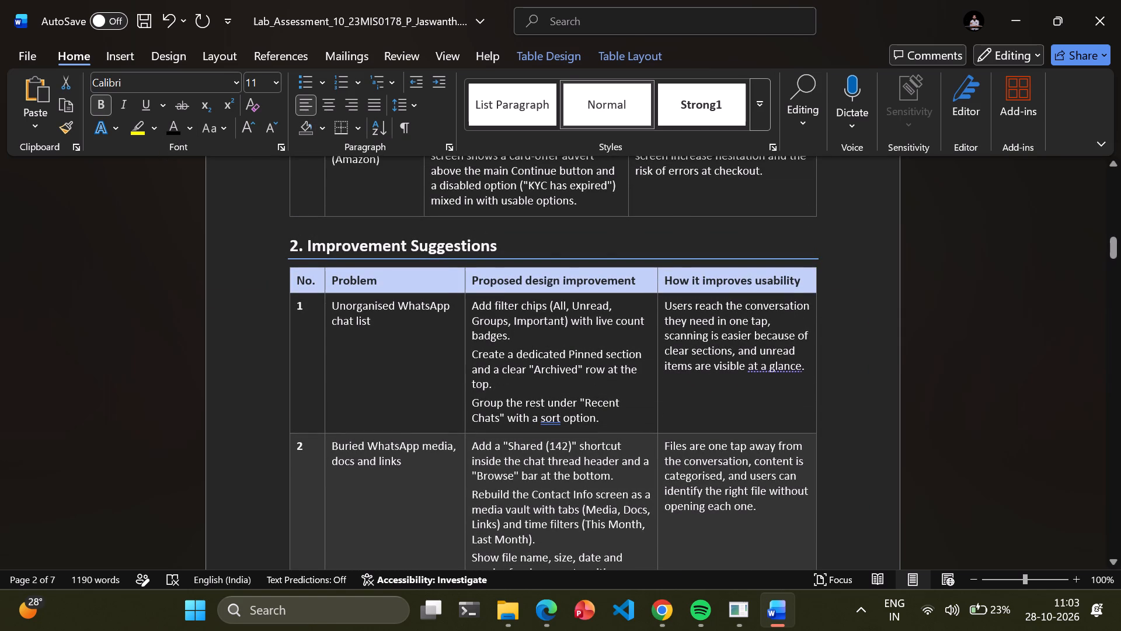
left_click_drag(572, 280, 299, 282)
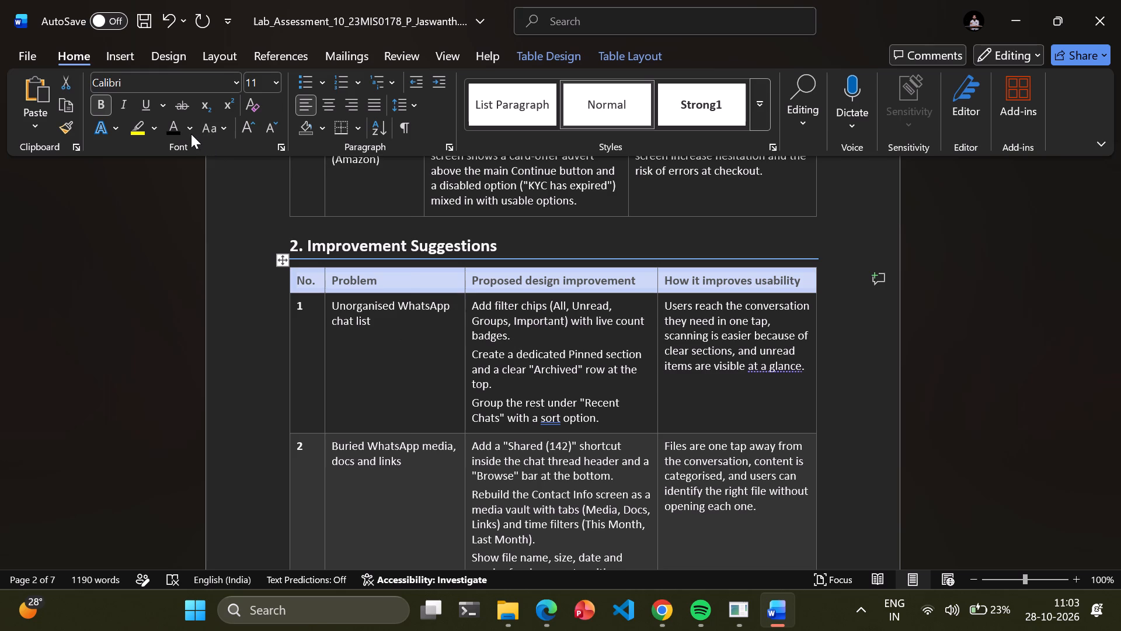
left_click(189, 134)
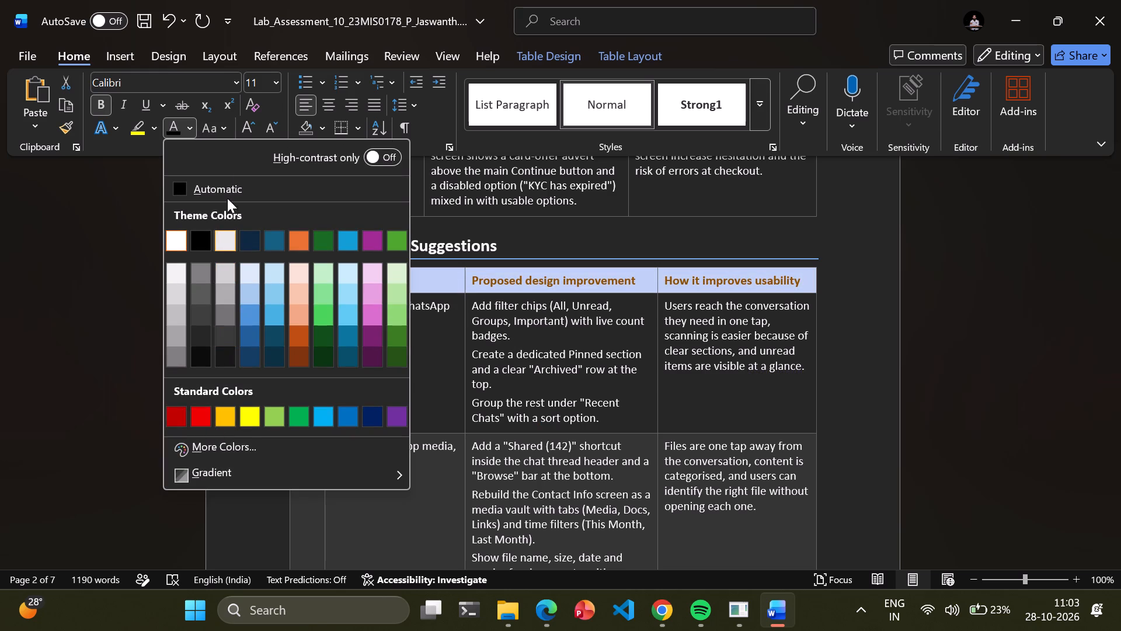
left_click(203, 238)
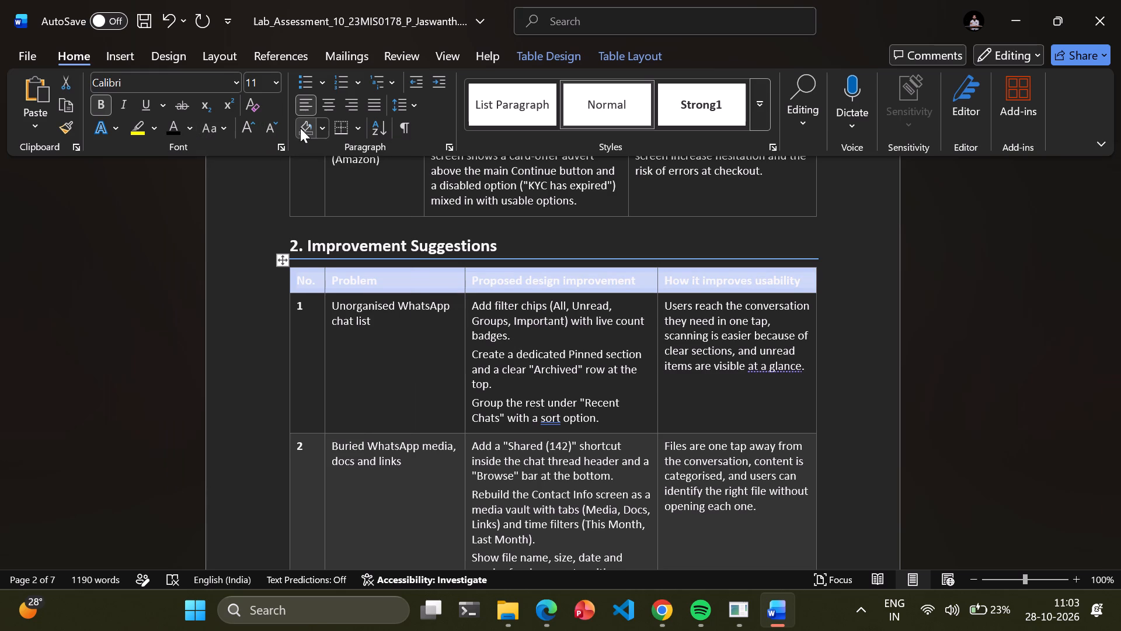
left_click(322, 127)
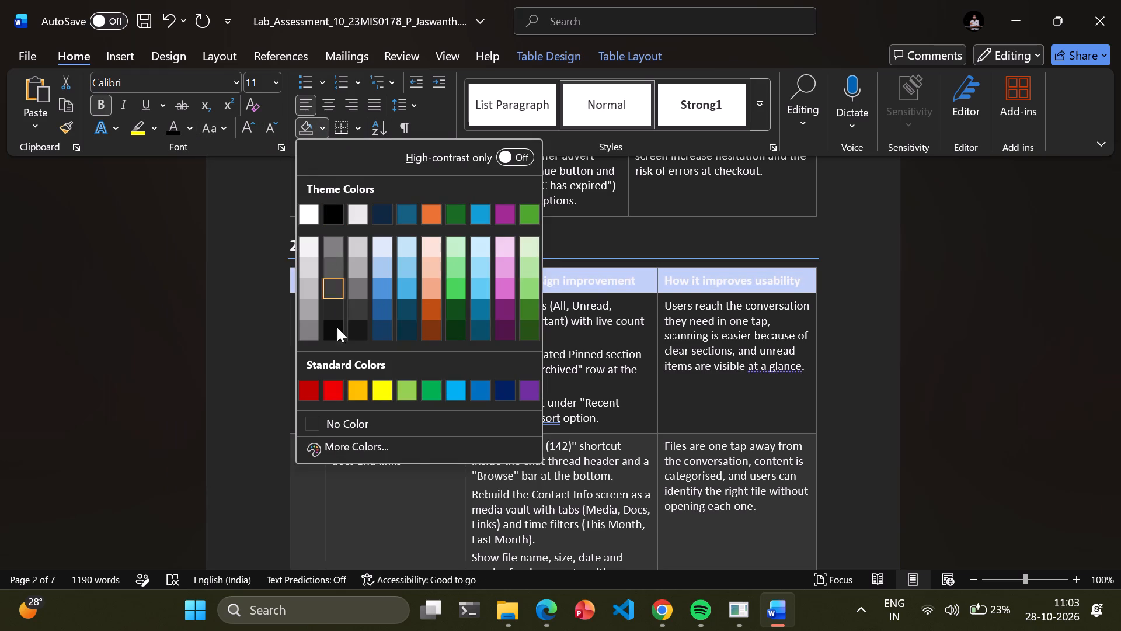
left_click(322, 423)
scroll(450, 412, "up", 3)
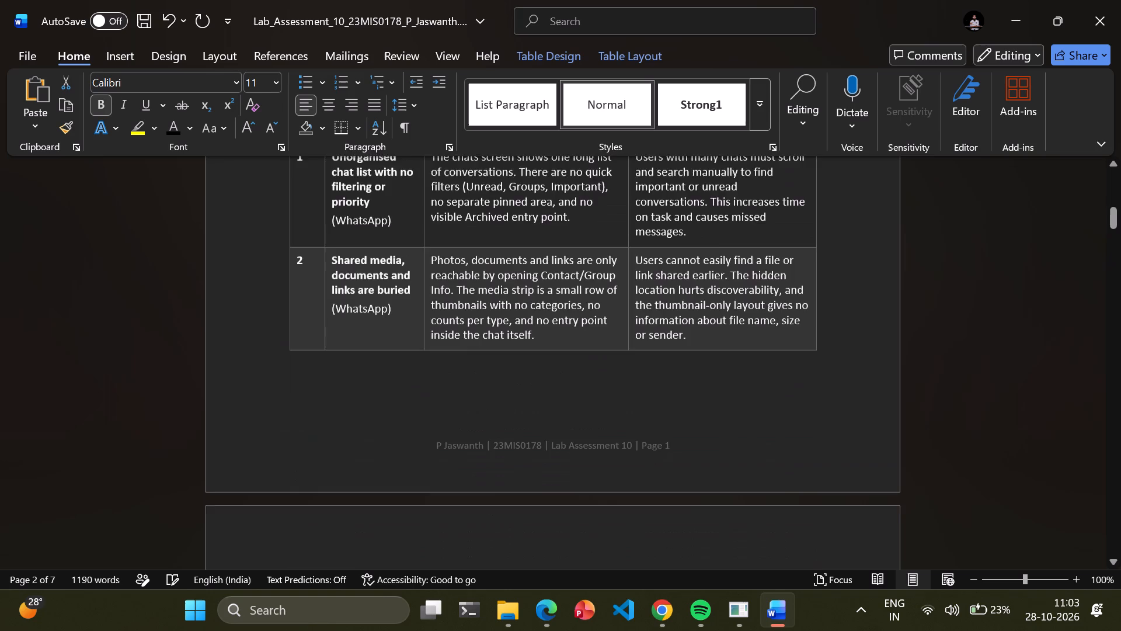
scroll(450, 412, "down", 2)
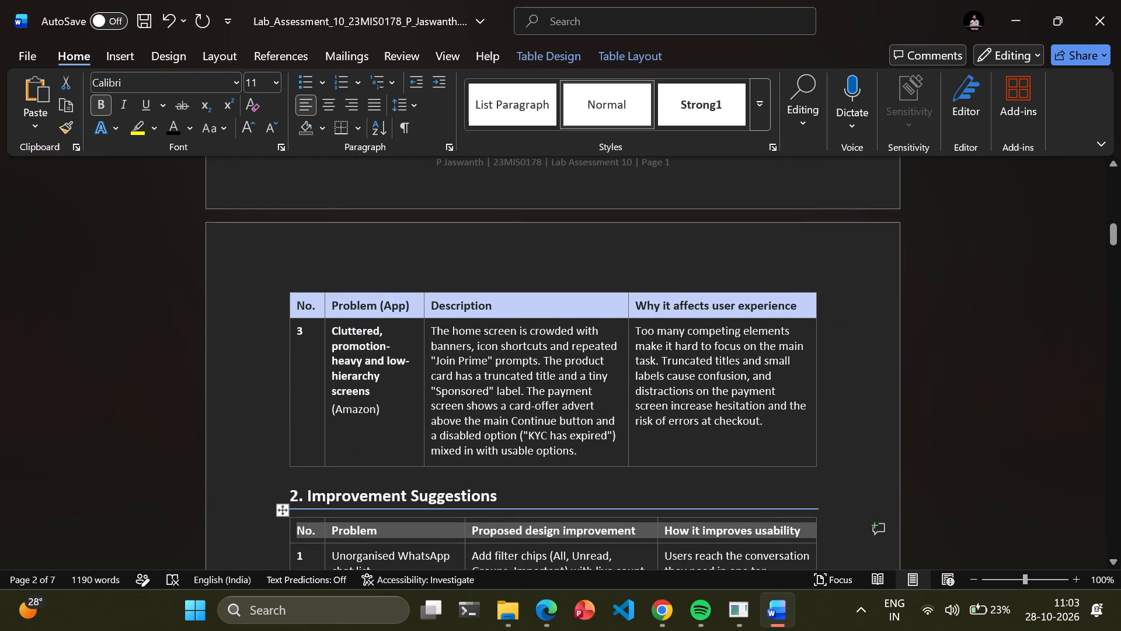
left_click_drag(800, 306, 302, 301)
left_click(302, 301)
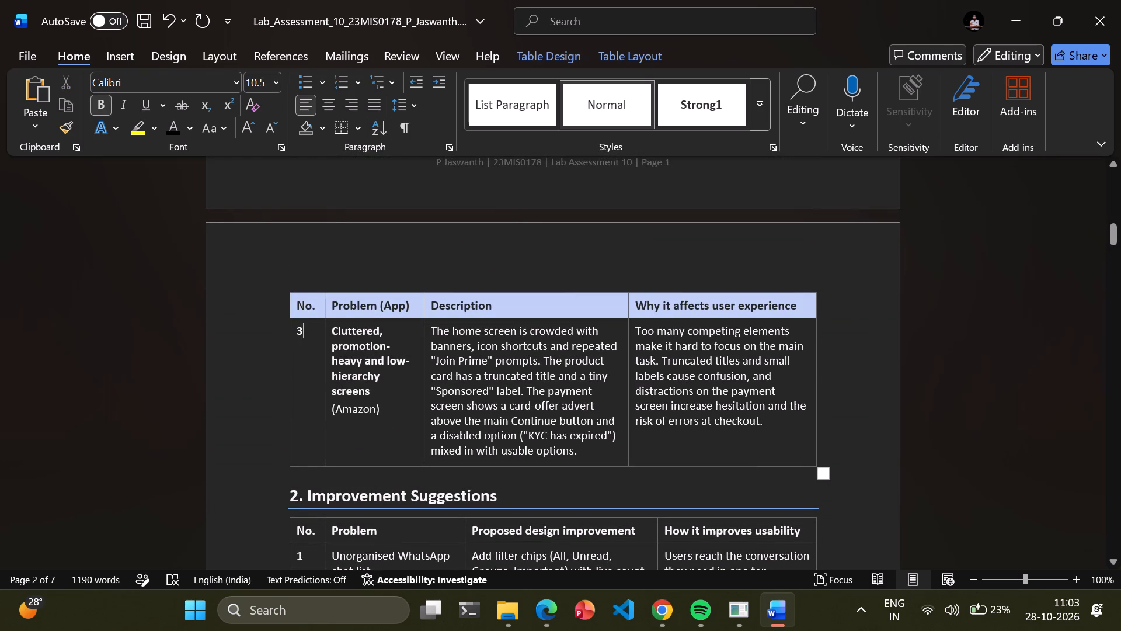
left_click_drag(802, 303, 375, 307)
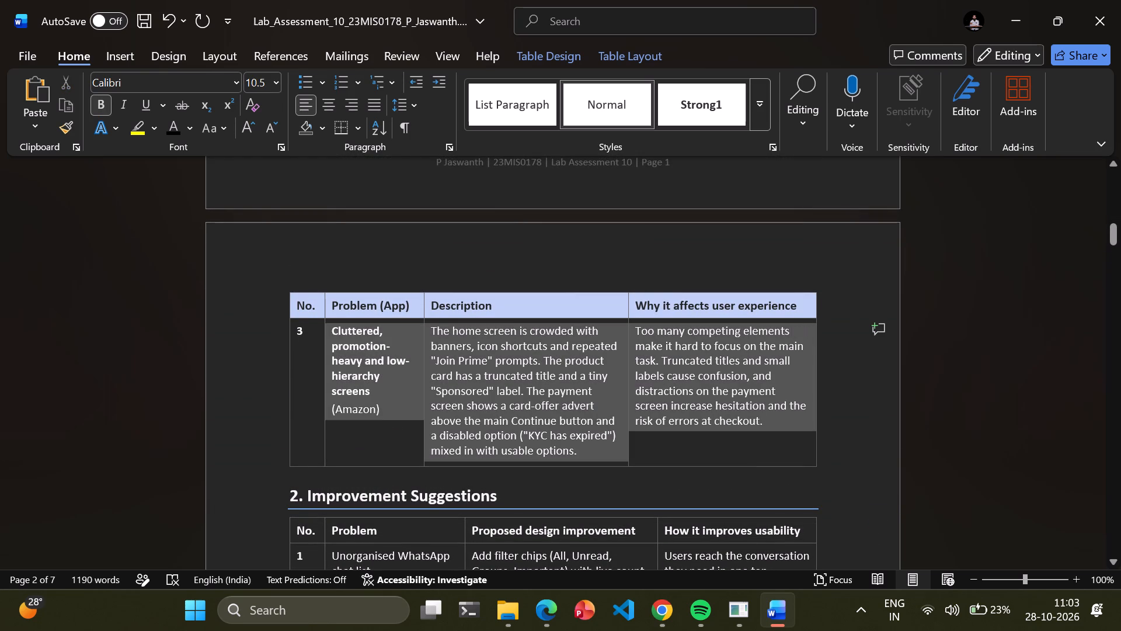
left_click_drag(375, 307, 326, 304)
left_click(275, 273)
Remove the shading from the header row of the Identified Usability Problems table on page 1 and set its text colour to black.
scroll(275, 273, "up", 2)
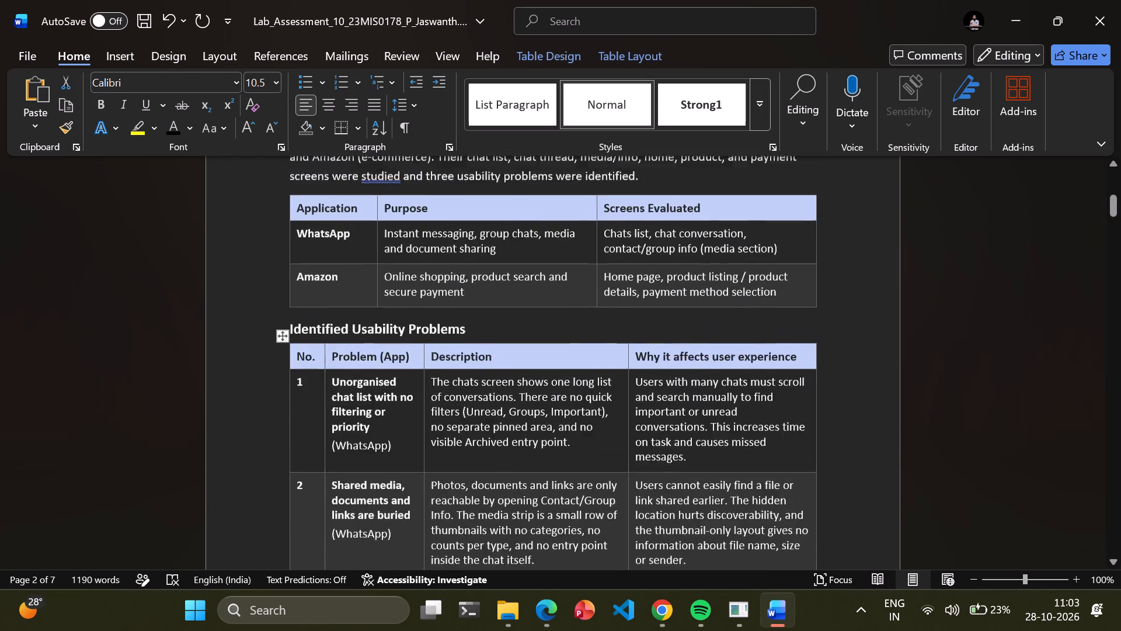
scroll(275, 273, "up", 1)
scroll(568, 380, "down", 1)
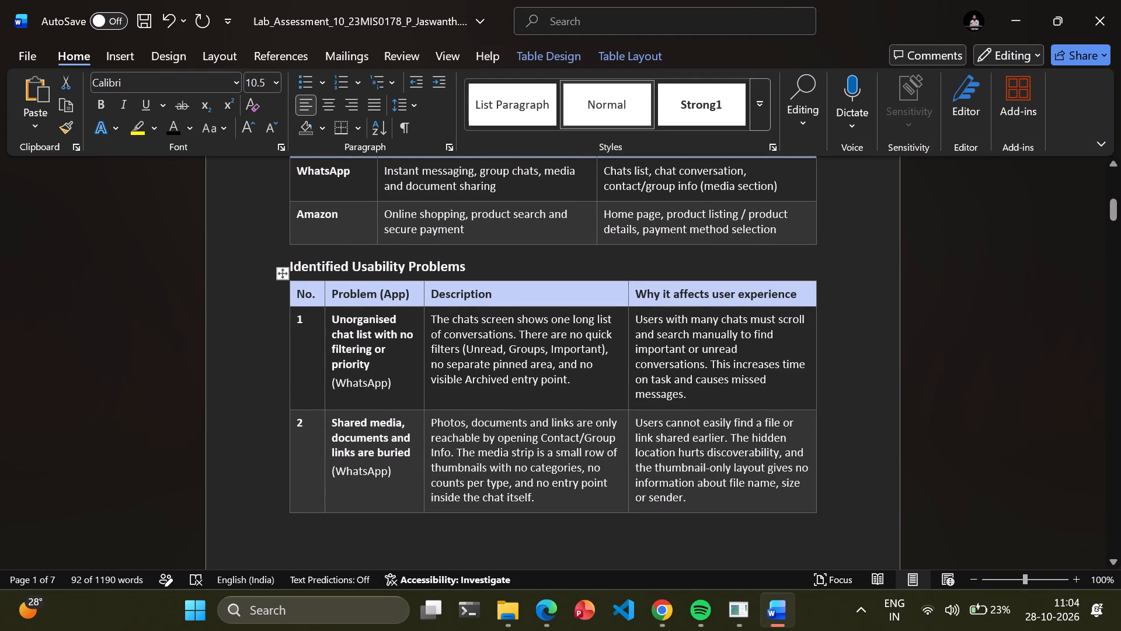
left_click_drag(803, 292, 294, 283)
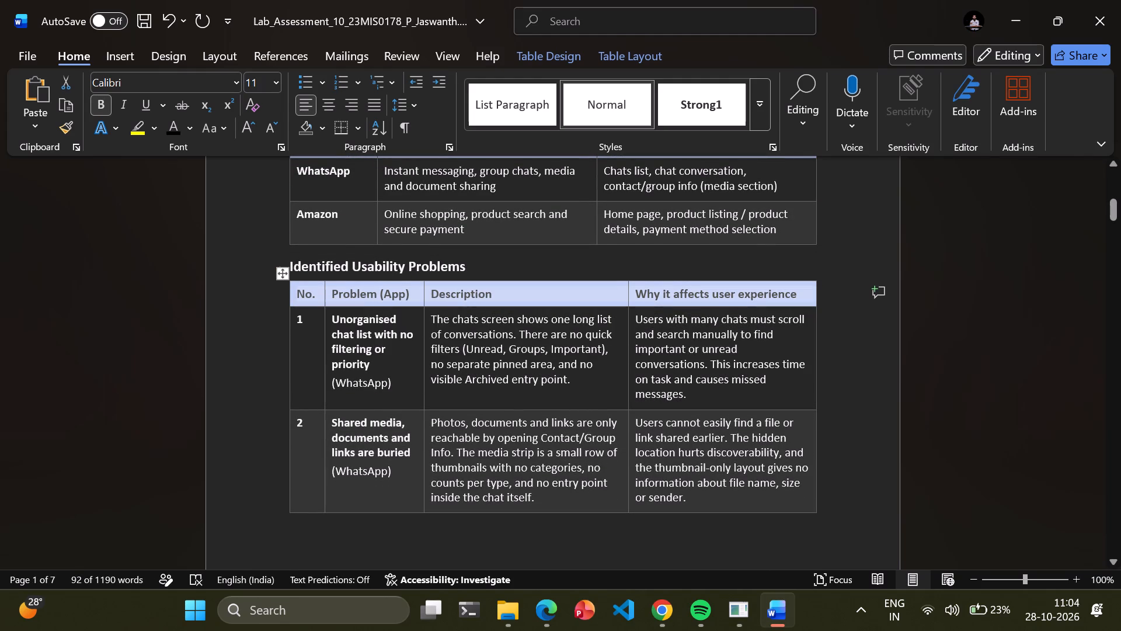
left_click(318, 130)
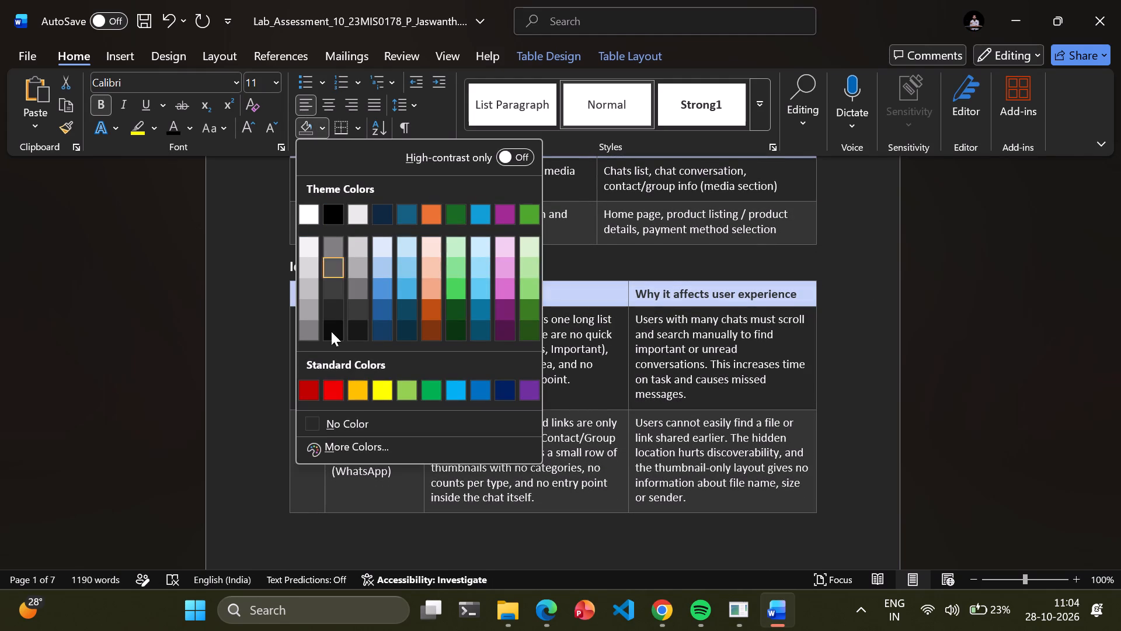
left_click(325, 421)
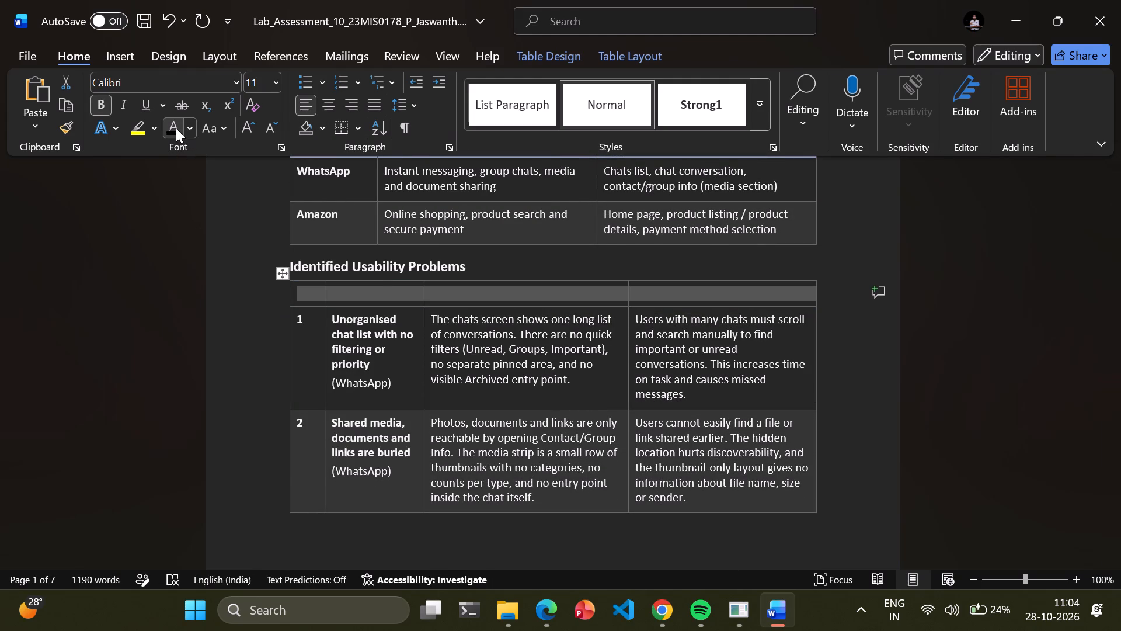
left_click(176, 128)
Open the shading colour choices for the Application, Purpose and Screens Evaluated header row in section 1.
scroll(378, 296, "up", 2)
scroll(474, 319, "down", 1)
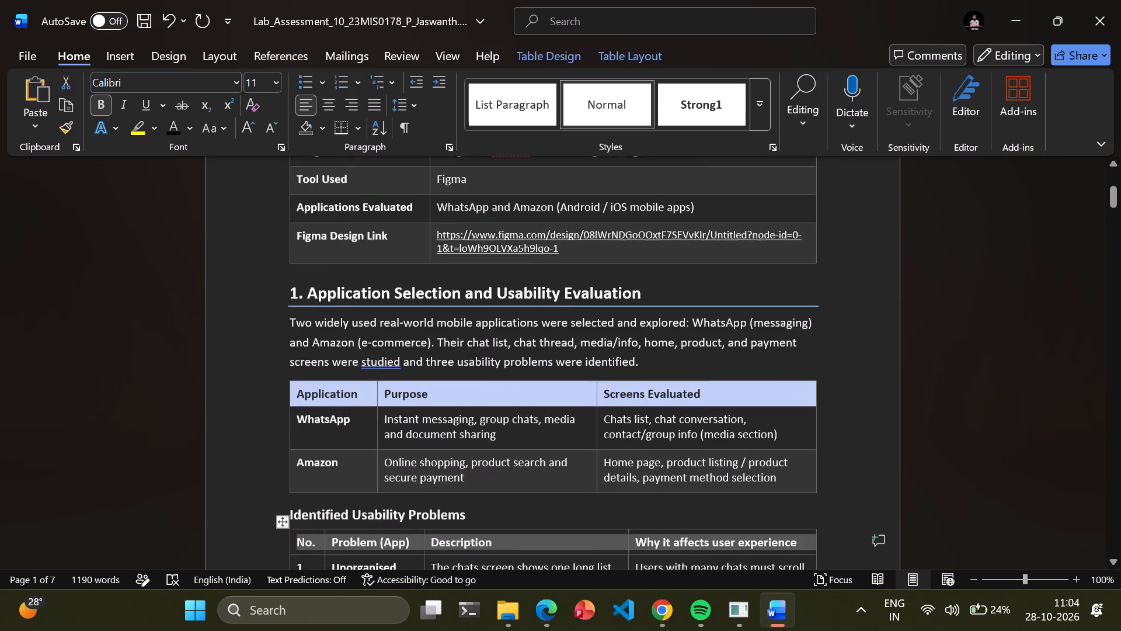
left_click_drag(751, 381, 264, 377)
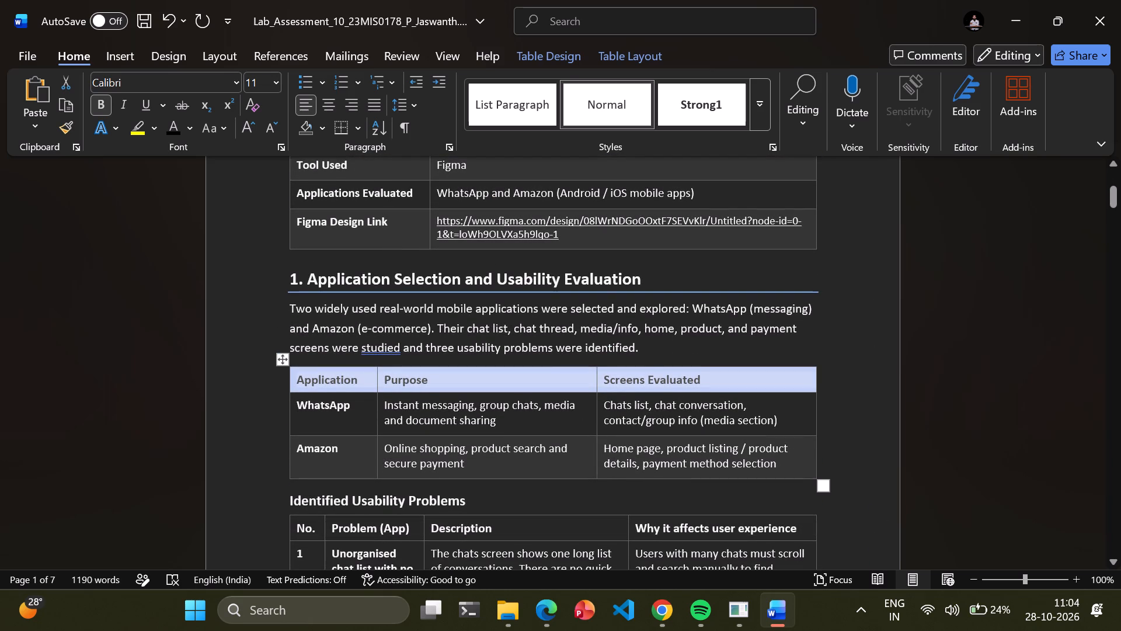
left_click(319, 128)
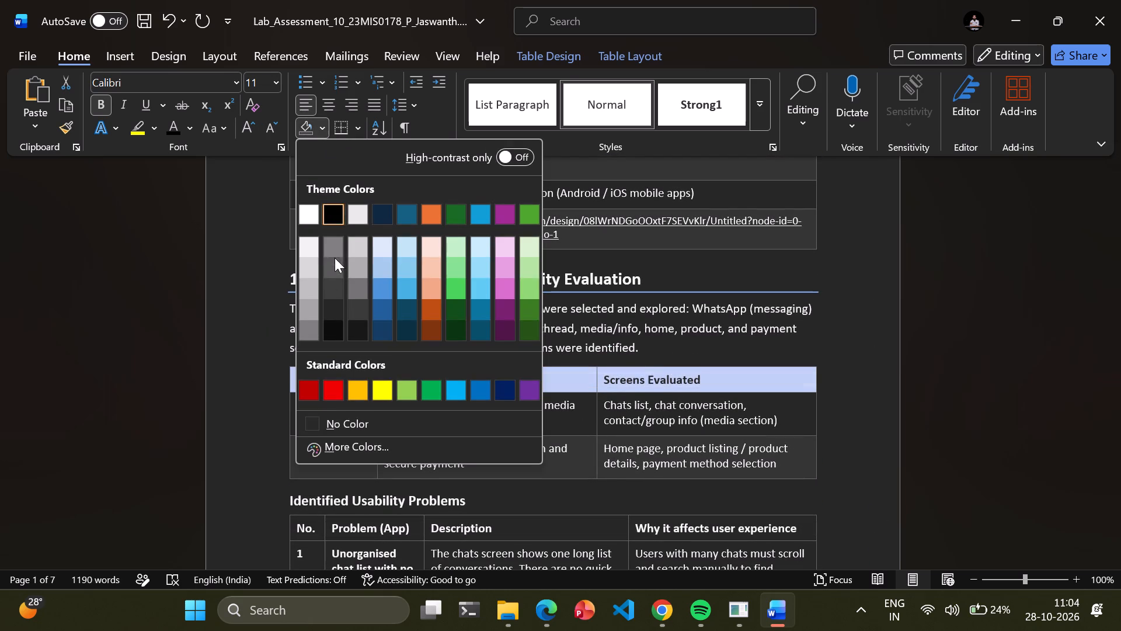
Remove the shading from the header row of the evaluated applications table in section 1 and make its text black.
left_click(319, 422)
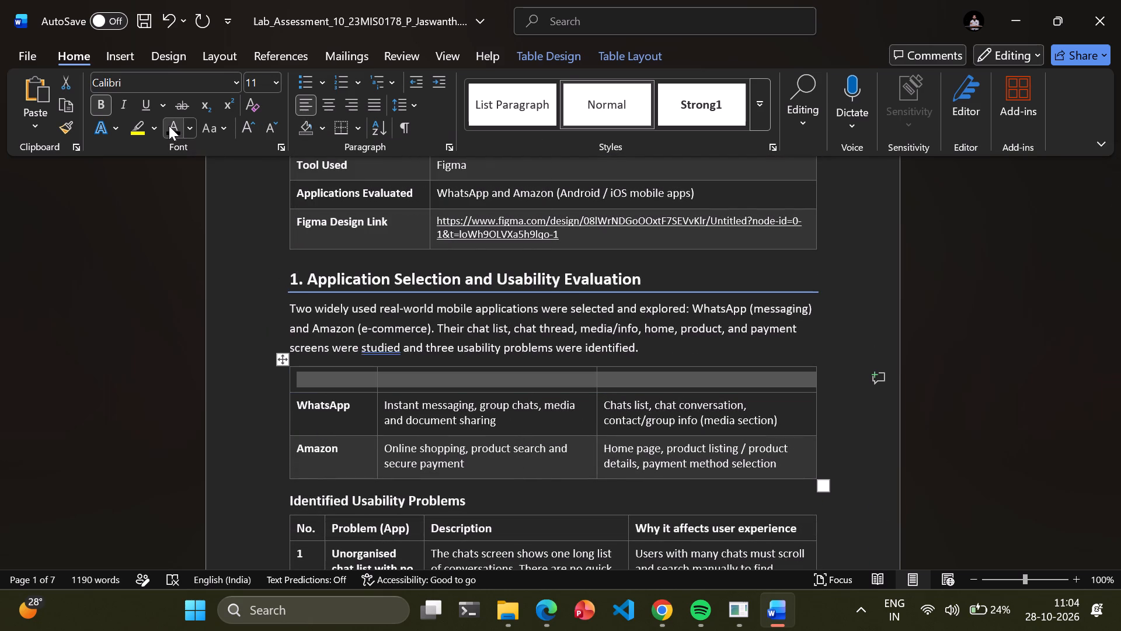
left_click(169, 126)
Open the shading colours for the Detail/Information header row of the table below the document title.
scroll(361, 271, "up", 1)
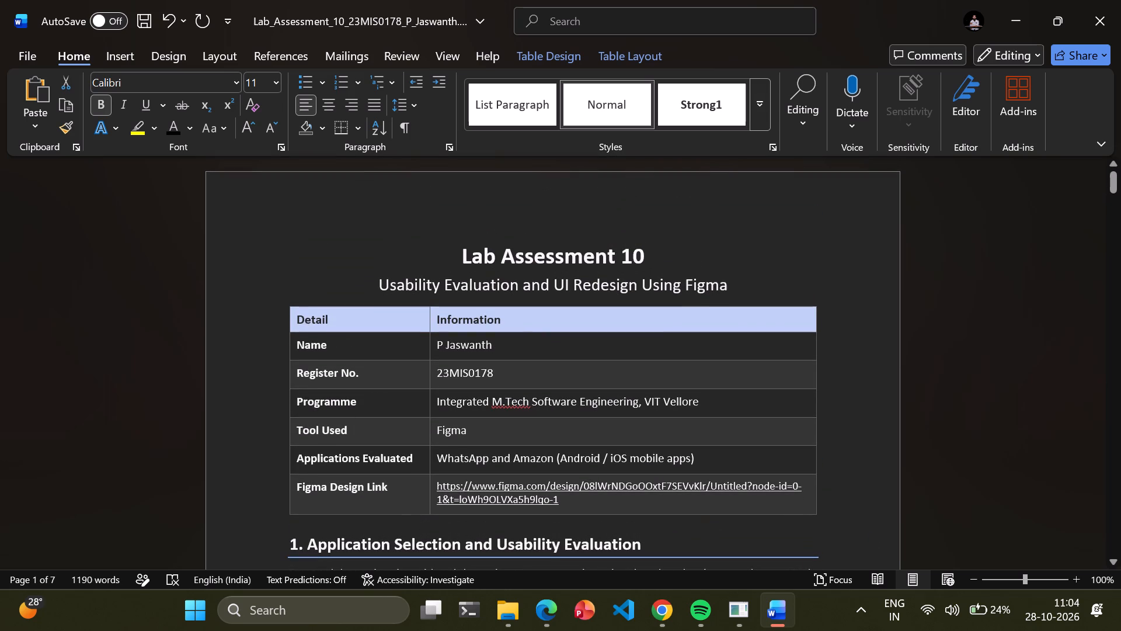
left_click_drag(739, 317, 290, 318)
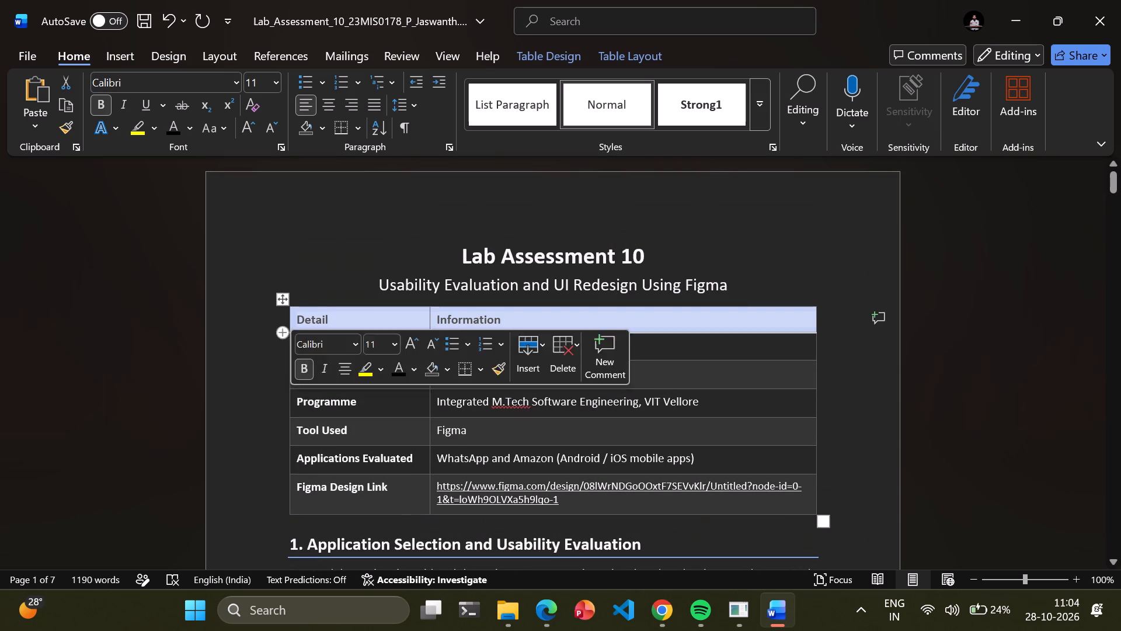
left_click(318, 126)
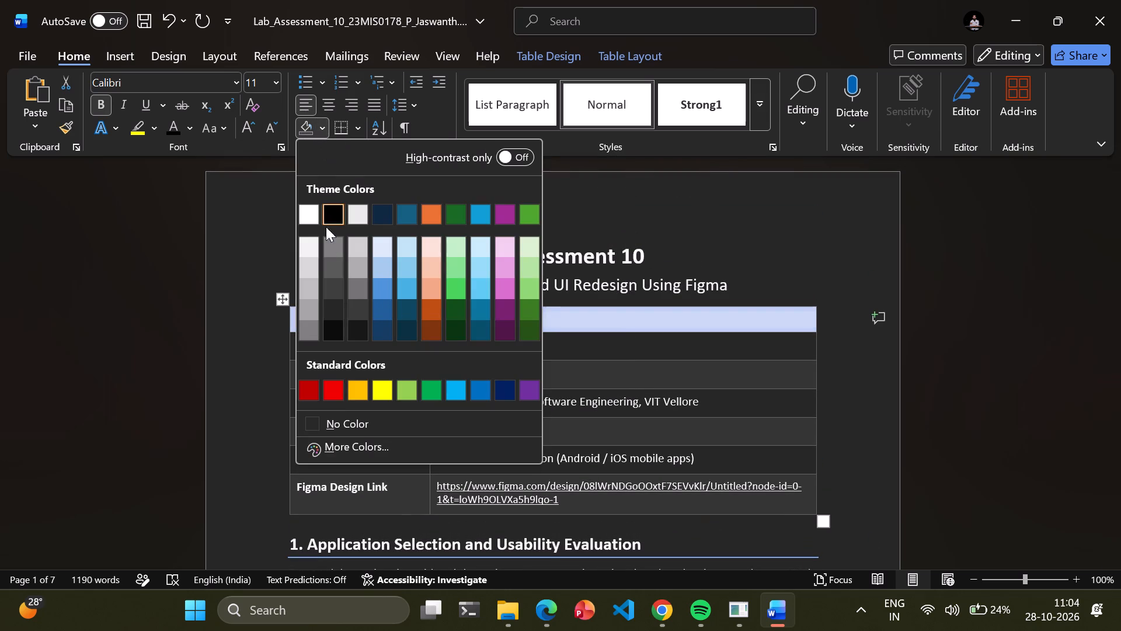
Remove the shading from the Detail/Information header row below the document title and make its text black.
left_click(330, 419)
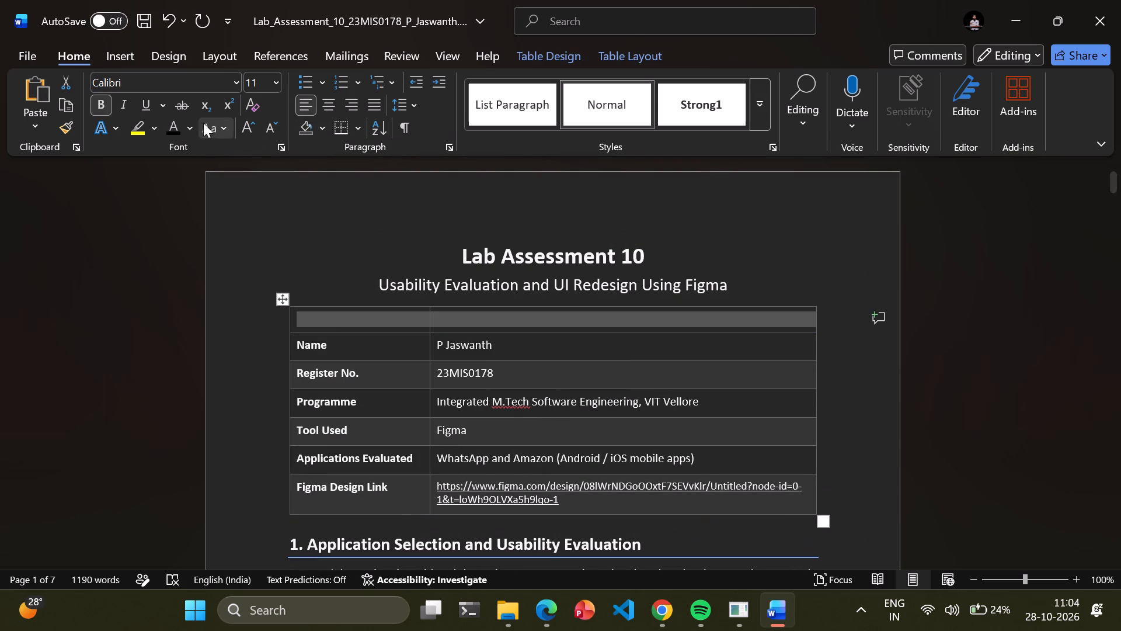
left_click(172, 126)
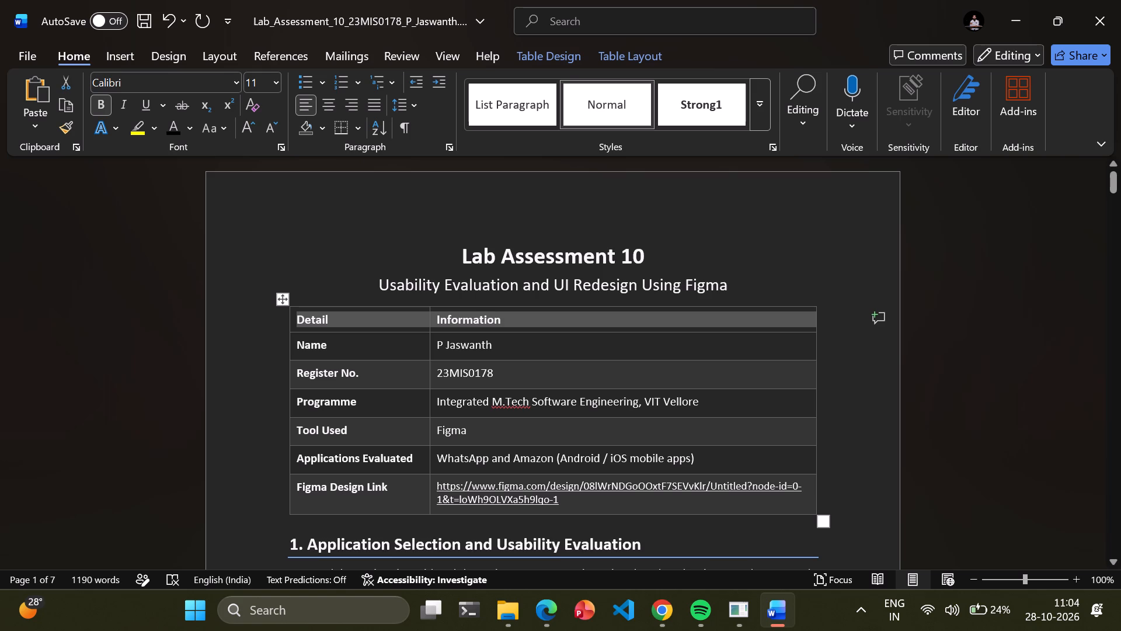
Save the reformatted Lab Assessment 10 report.
key("ctrl+s")
key("ctrl+s")
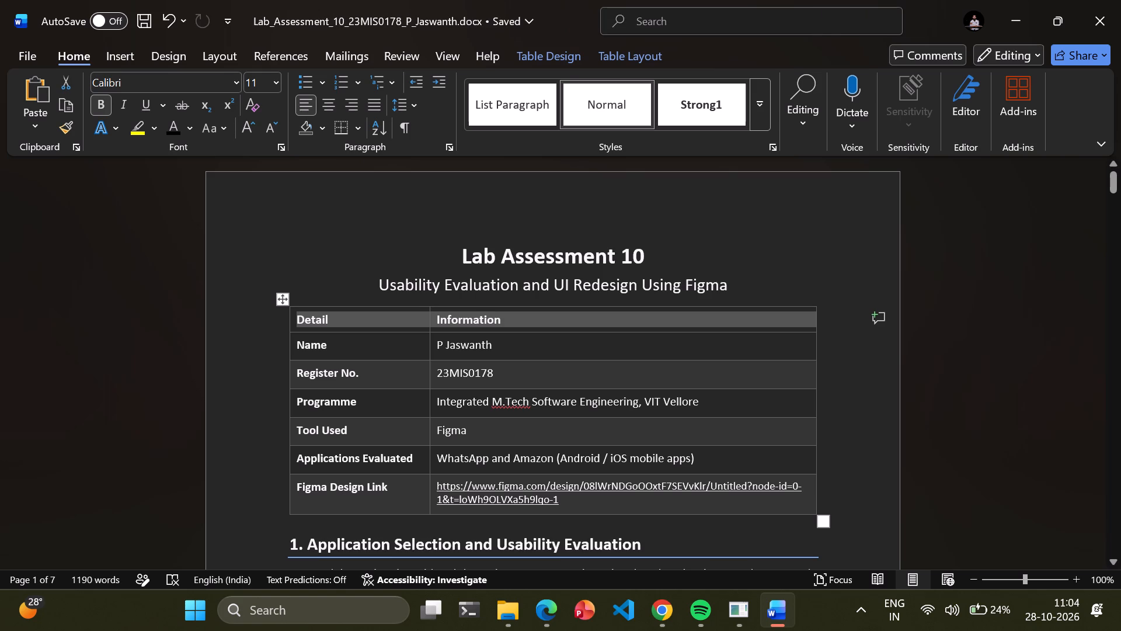
key("ctrl+s")
key("ctrl+s")
Switch to Edge and copy the share link of the Untitled Figma file with the WhatsApp and Amazon redesigns.
key("alt+Tab")
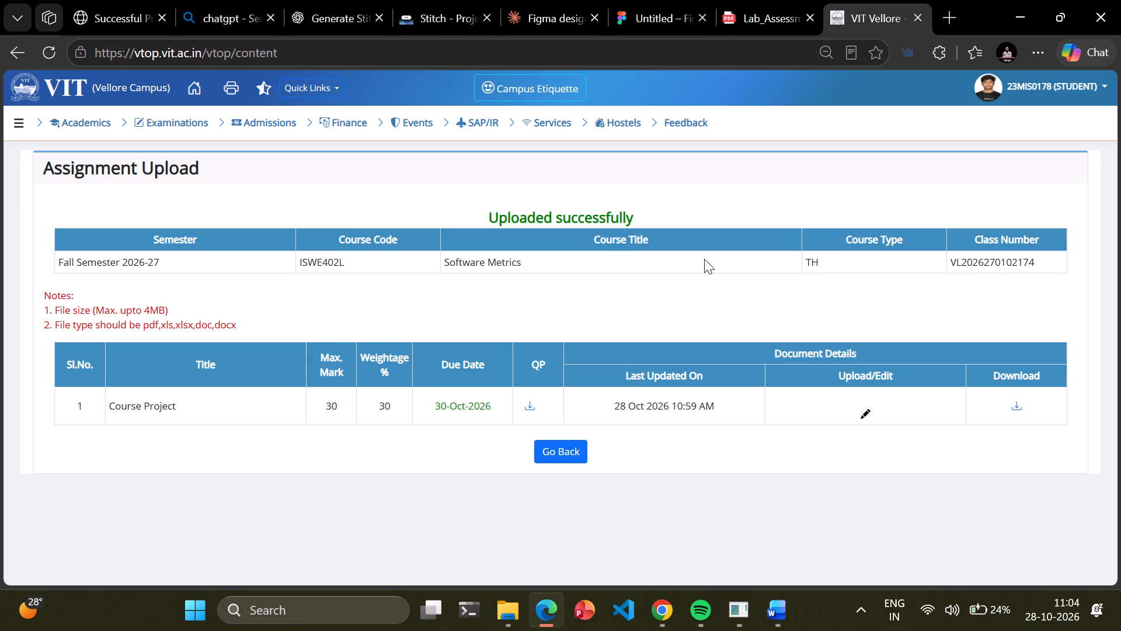
left_click(673, 0)
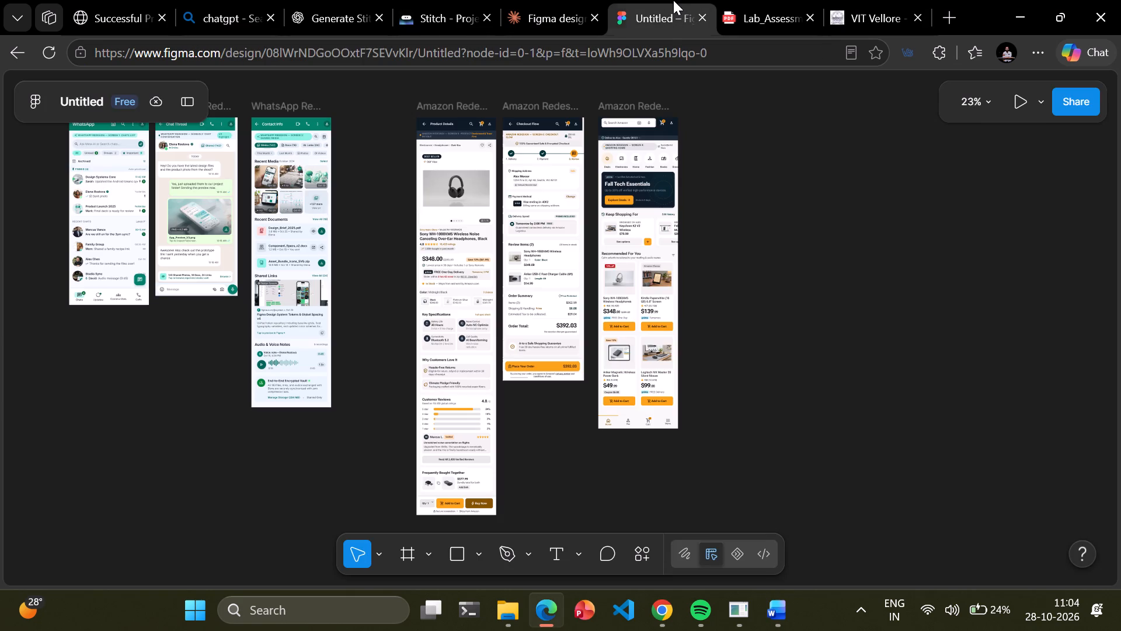
left_click(1066, 109)
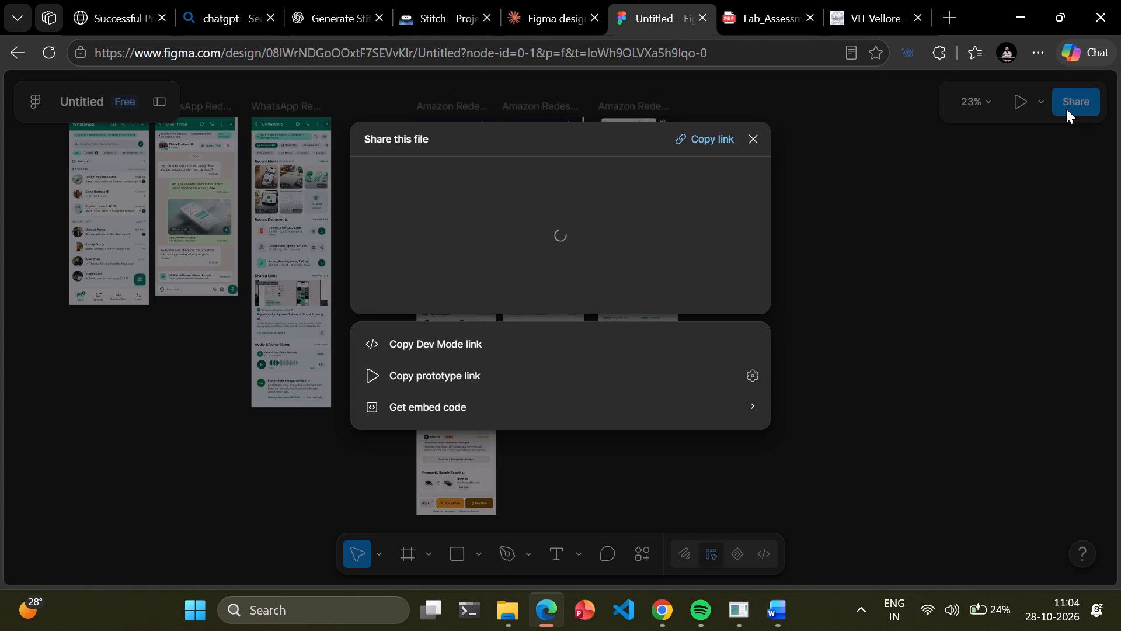
left_click(716, 135)
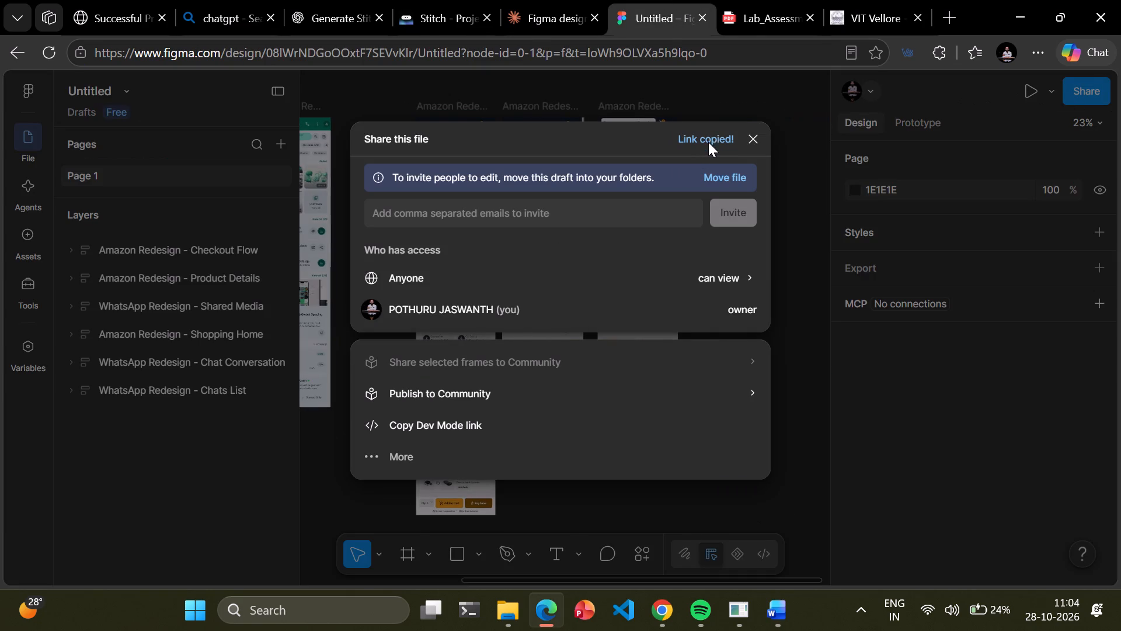
Back in the Word report, delete the existing URL from the Figma Design Link row of the details table.
left_click(776, 612)
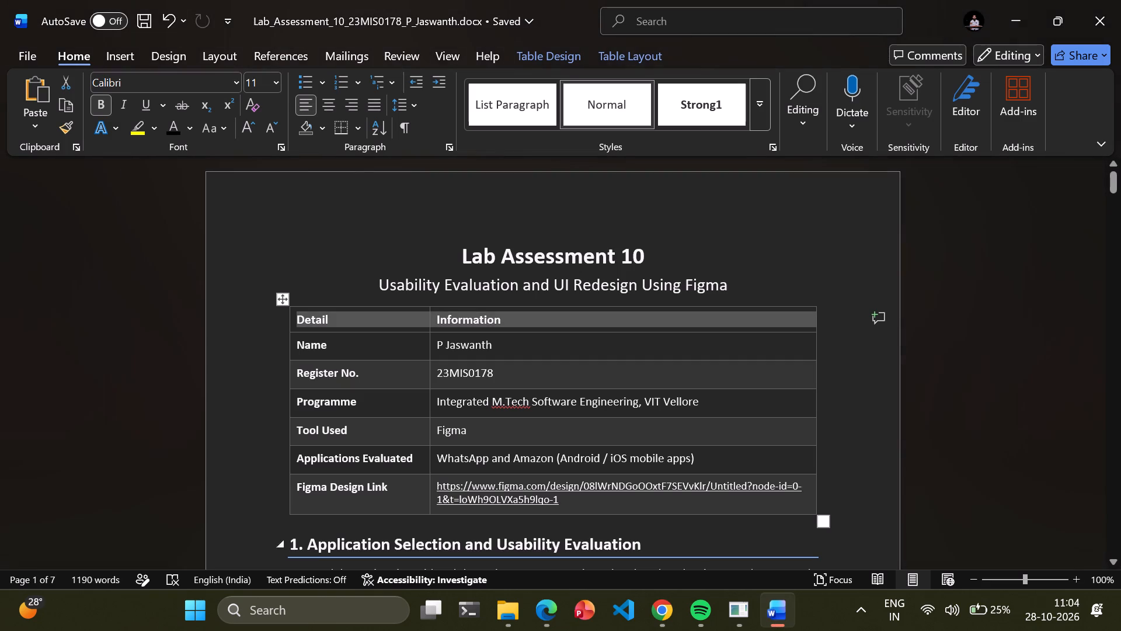
left_click_drag(591, 504, 457, 482)
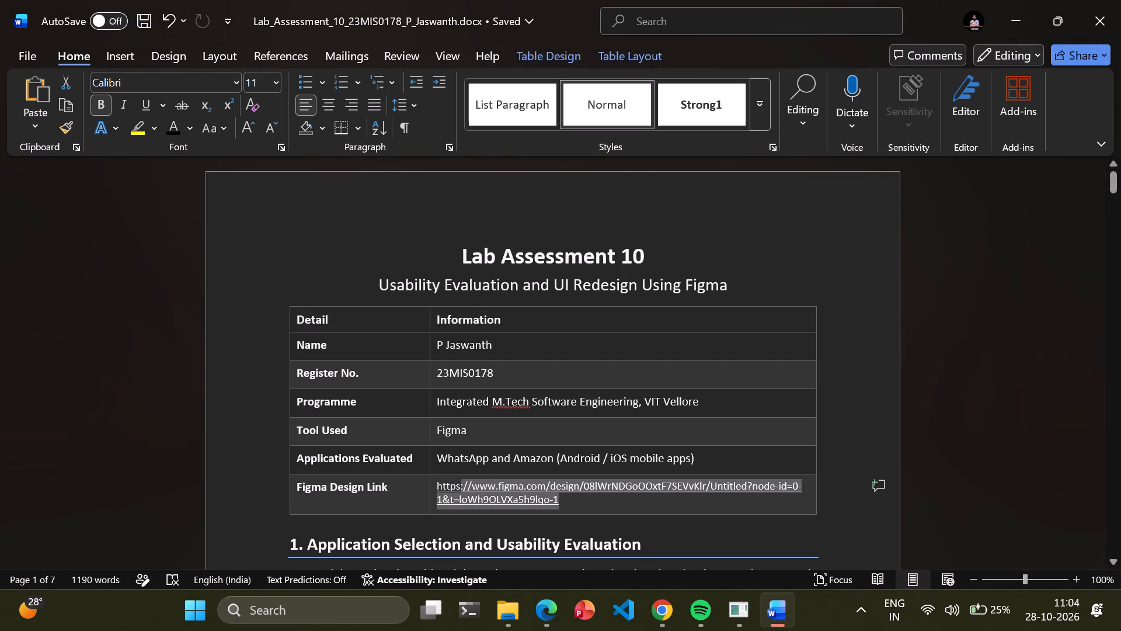
left_click_drag(457, 482, 434, 486)
key("BackSpace")
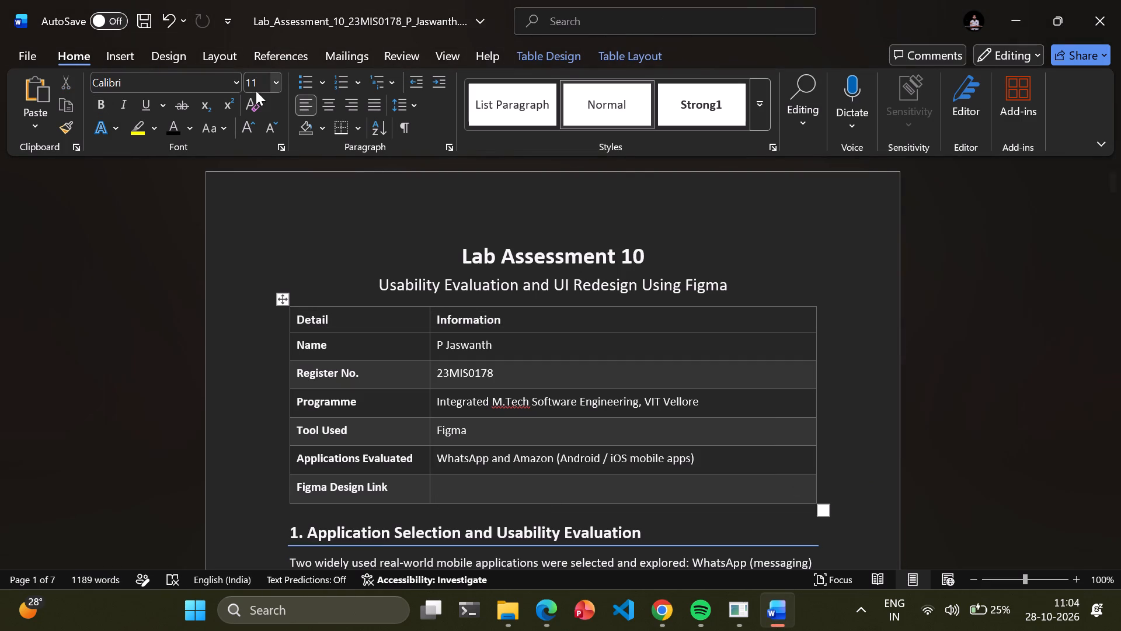
Start inserting a hyperlink in the empty Figma Design Link cell.
left_click(128, 56)
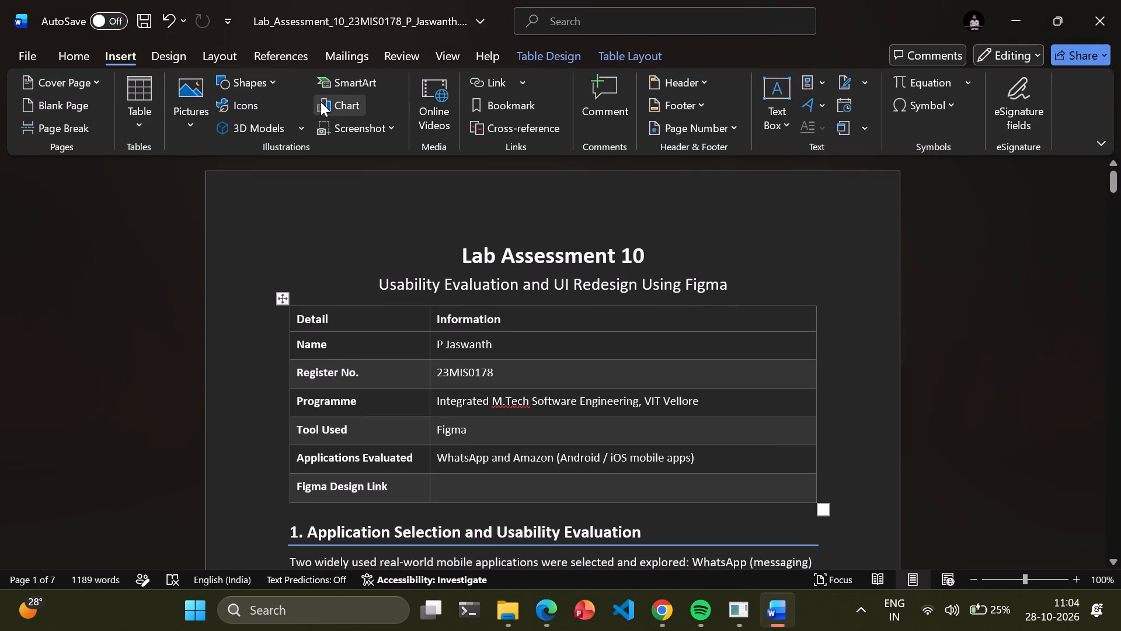
left_click(481, 87)
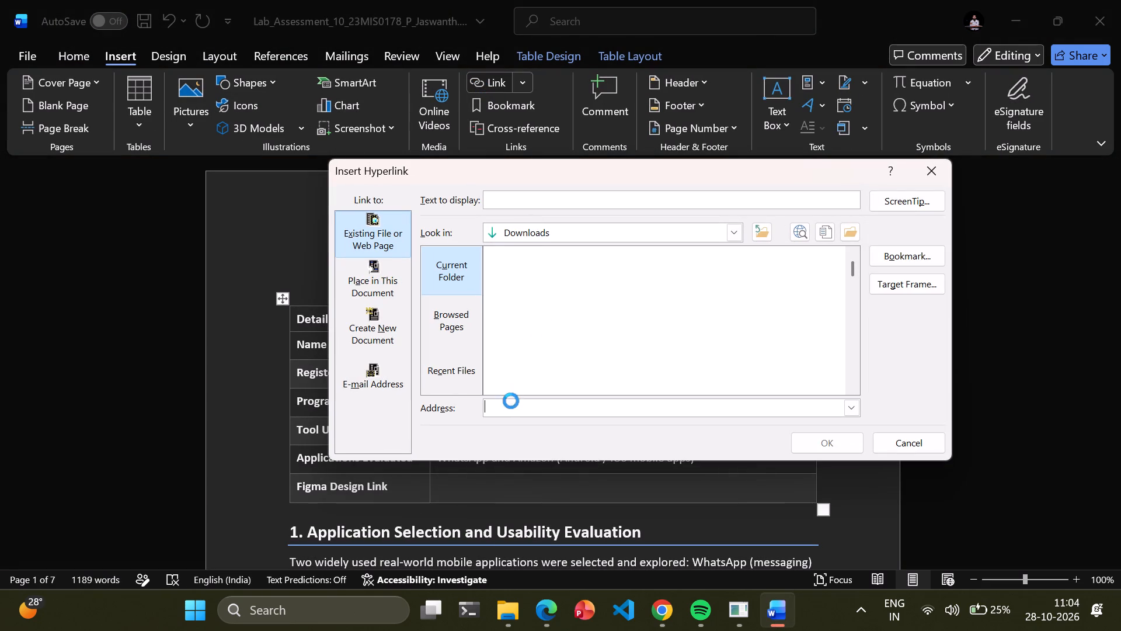
Insert a hyperlink with the copied Figma design address in the empty Figma Design Link cell.
left_click(504, 414)
key("ctrl+v")
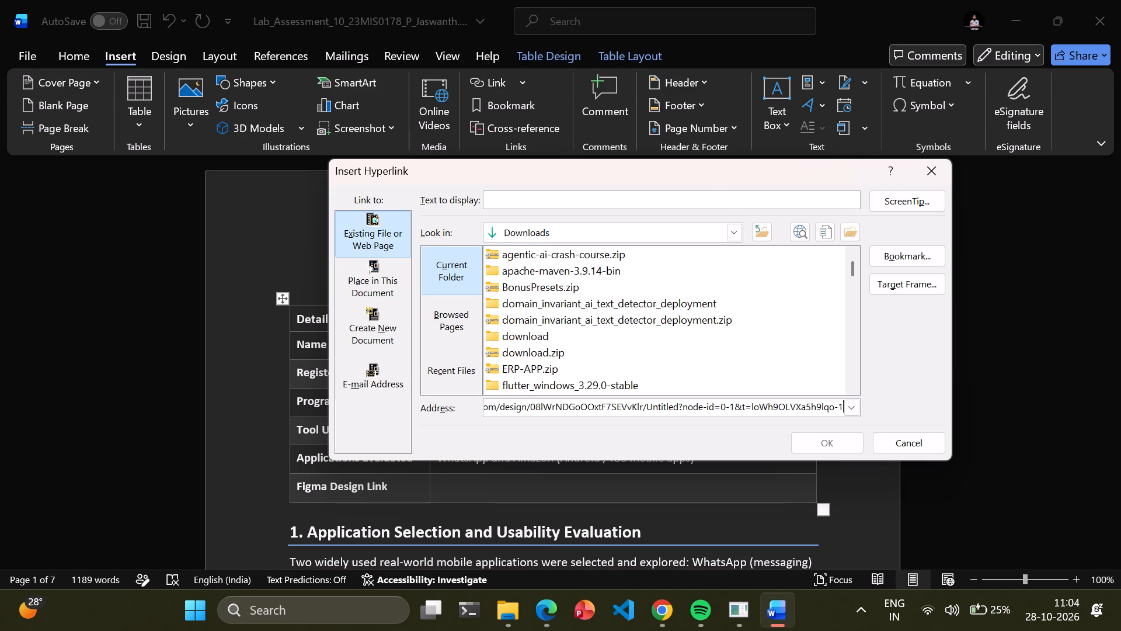
key("Return")
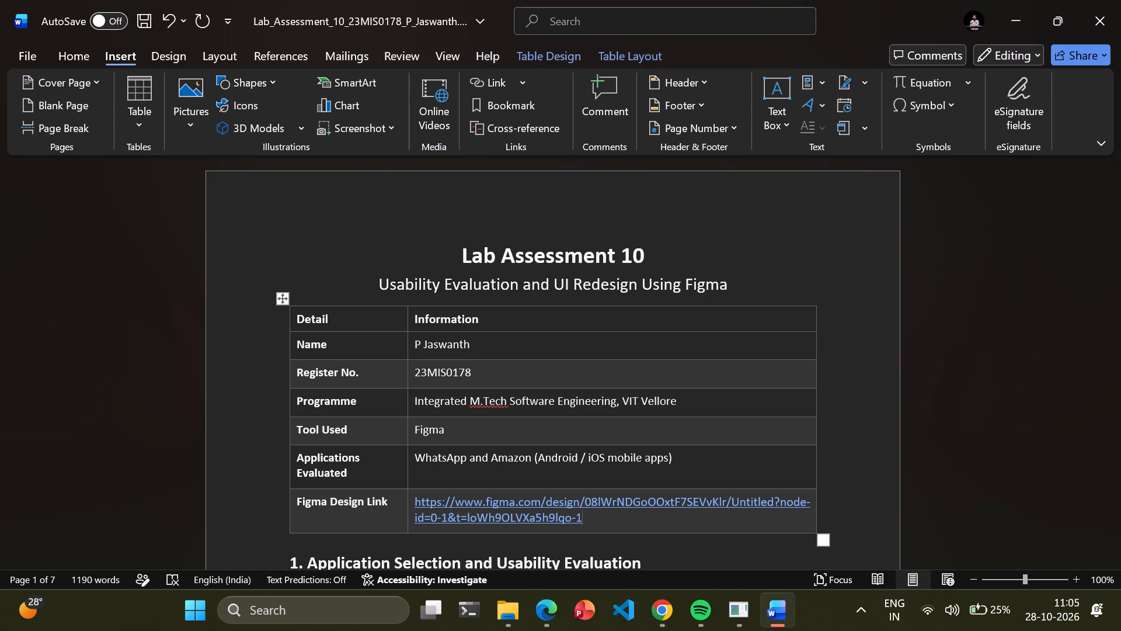
Save the Lab Assessment 10 document.
key("ctrl+s")
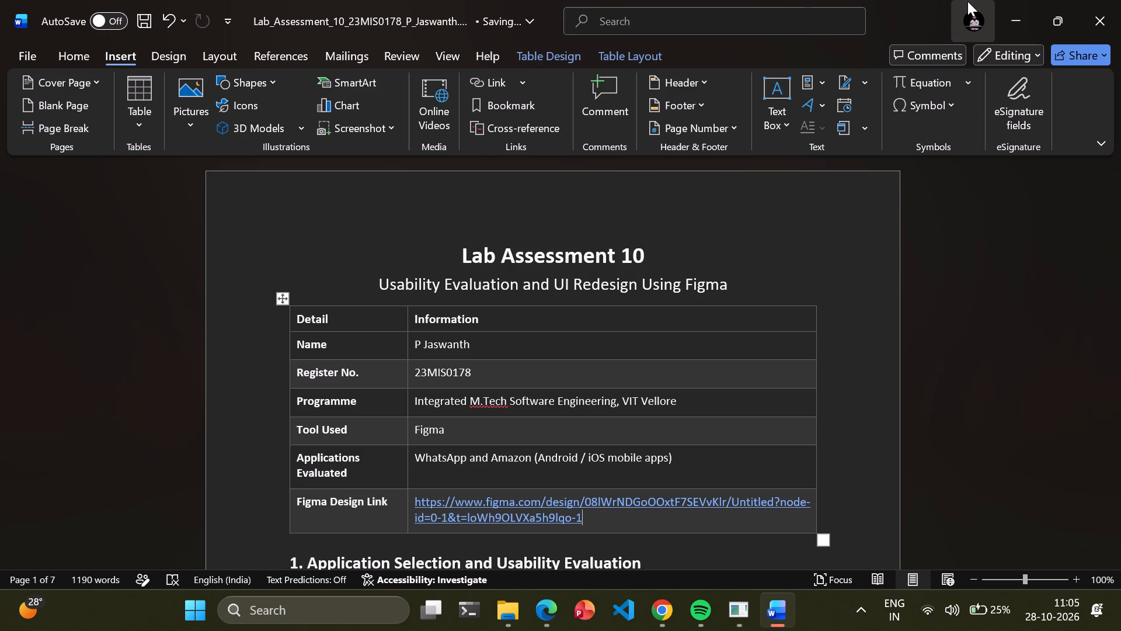
key("ctrl+s")
key("ctrl+s")
key("ctrl+s")
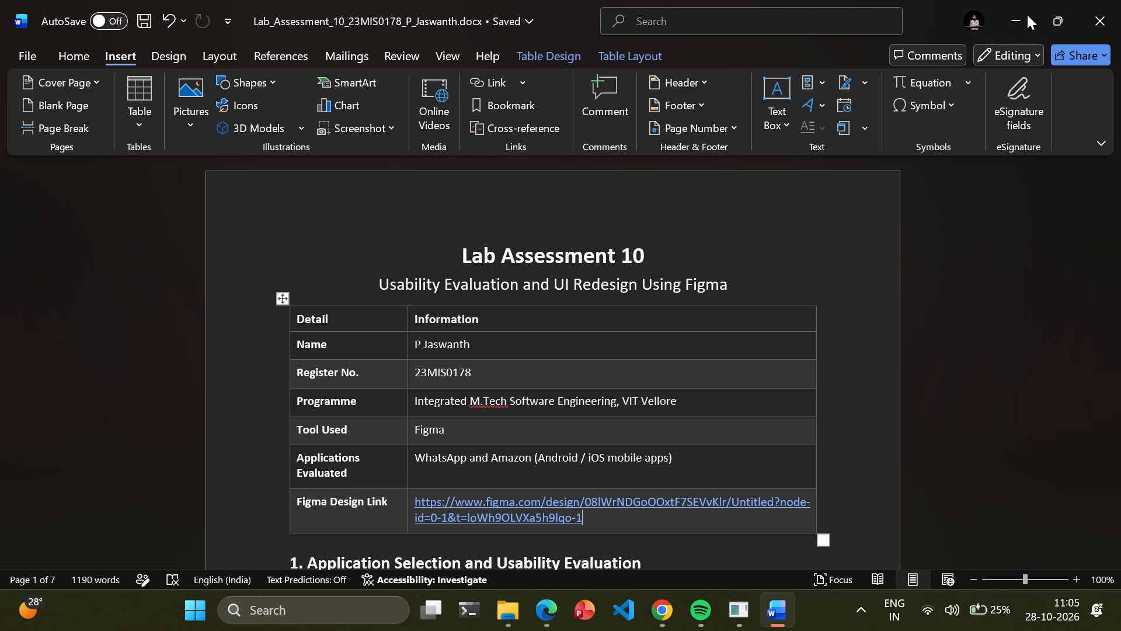
Switch to the VTOP page in Edge and open the Course Project assignment's upload for editing.
left_click(1025, 15)
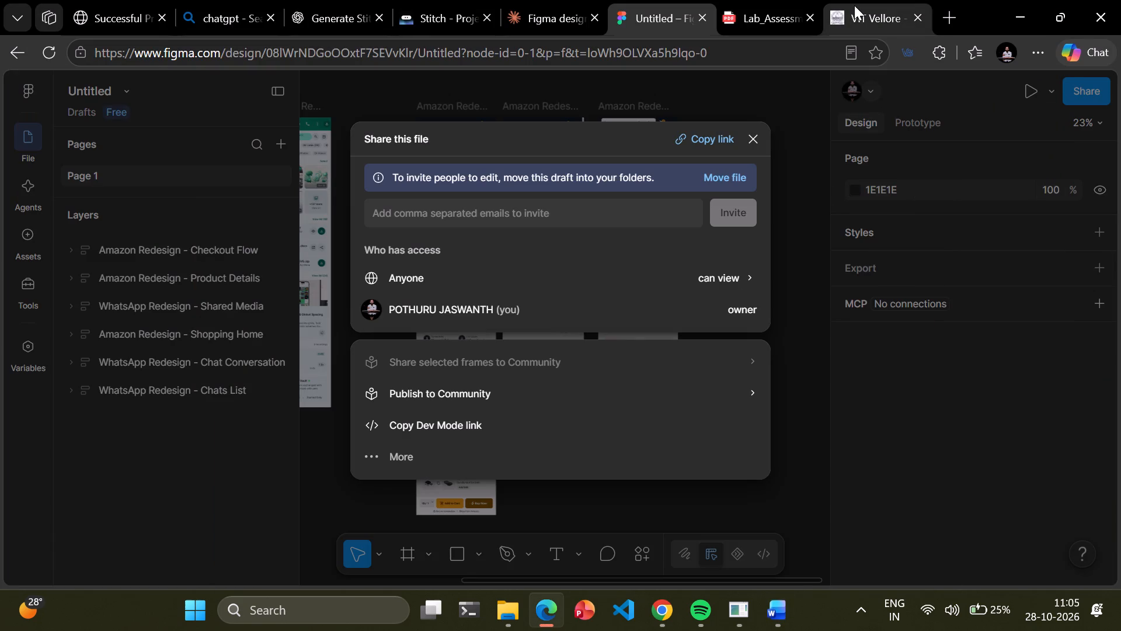
left_click(854, 5)
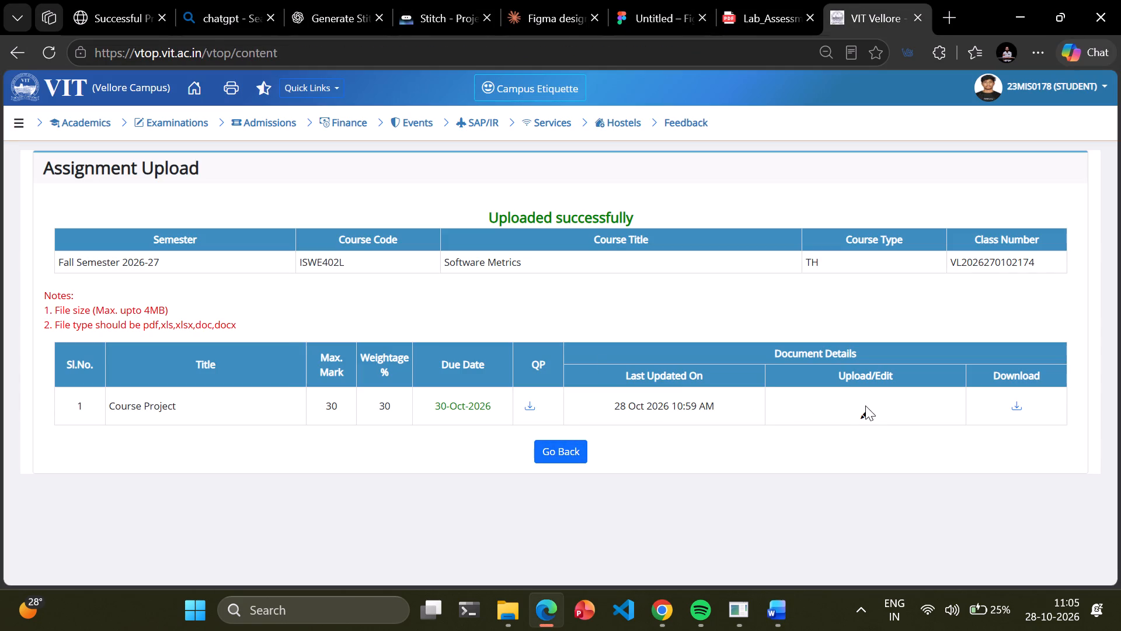
left_click(865, 412)
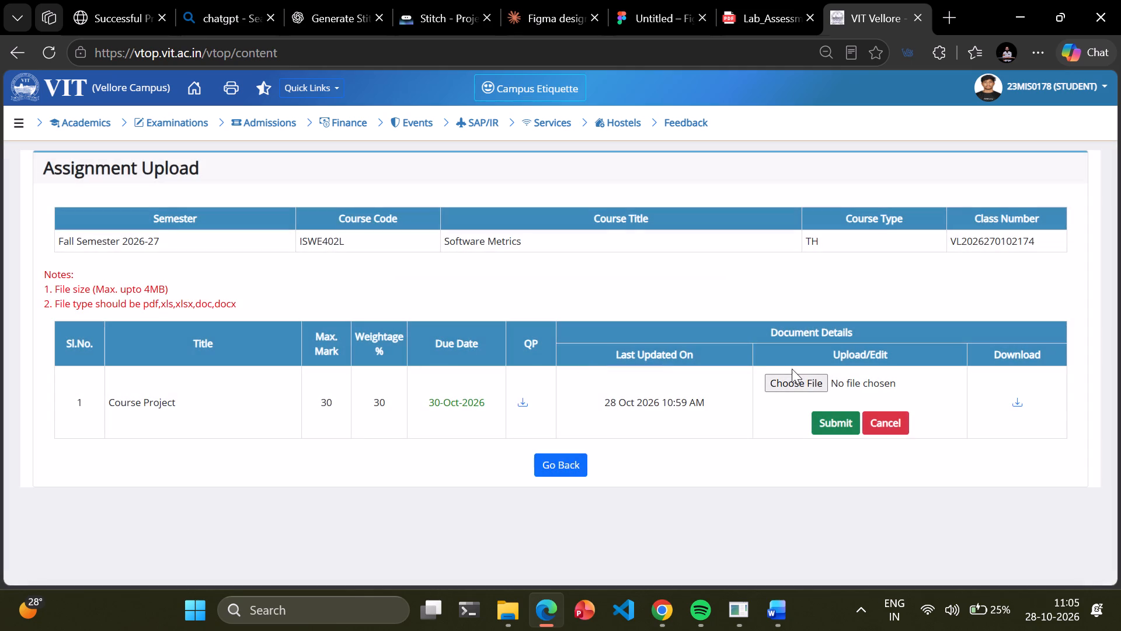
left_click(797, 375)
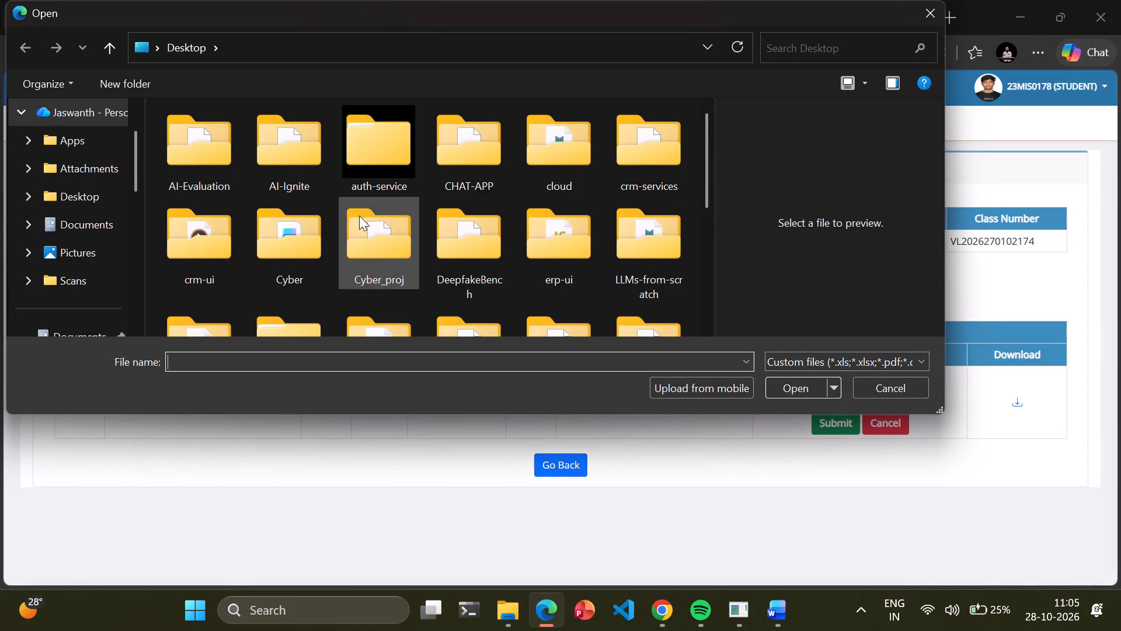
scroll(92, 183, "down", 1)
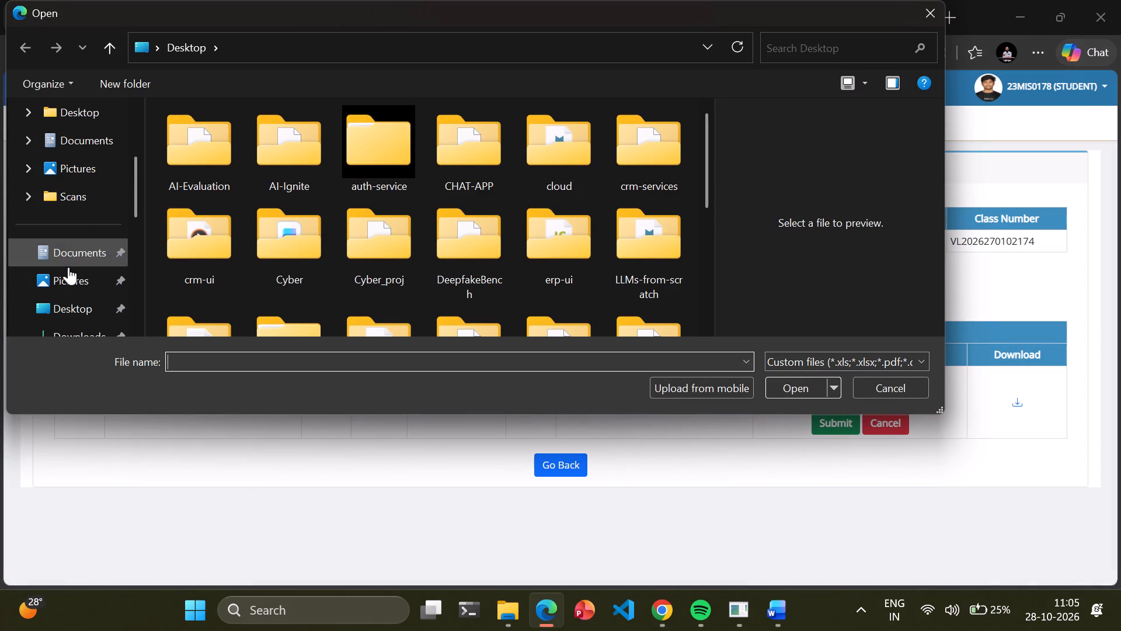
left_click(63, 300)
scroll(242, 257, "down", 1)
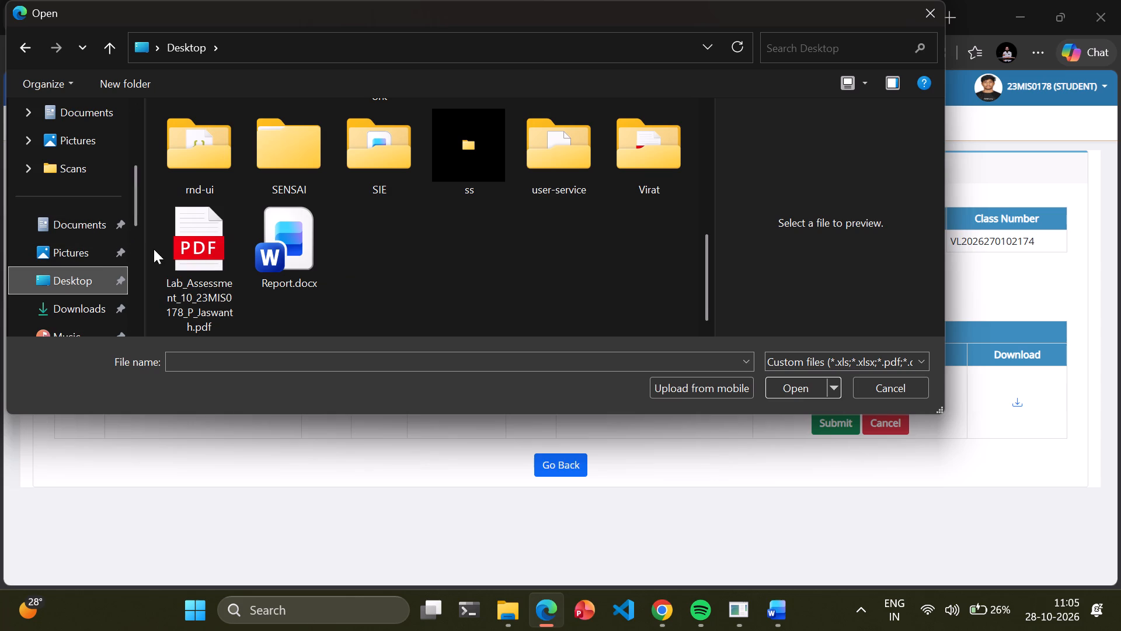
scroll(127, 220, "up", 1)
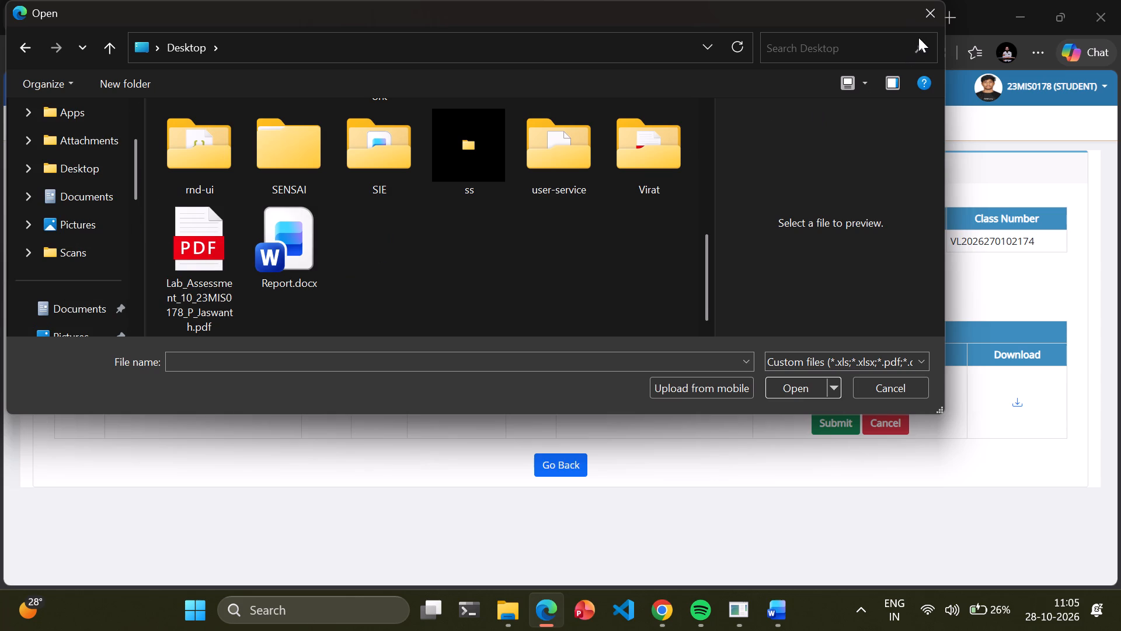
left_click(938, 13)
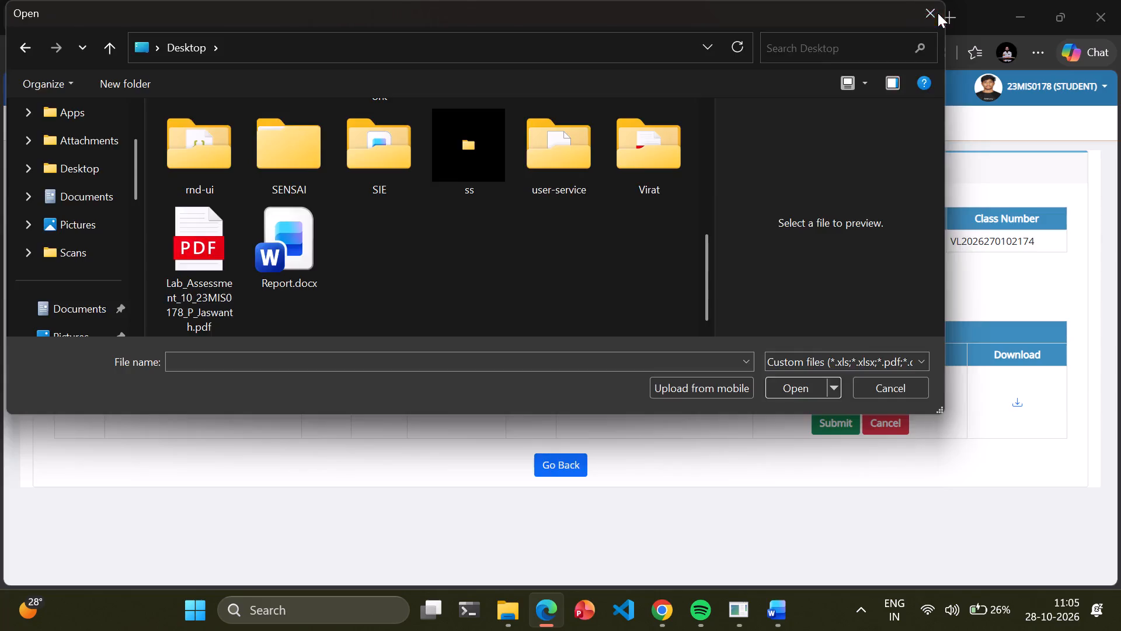
Switch to Word and save a copy of the Lab Assessment 10 document to the Desktop as Word document assessment_10.
left_click(780, 608)
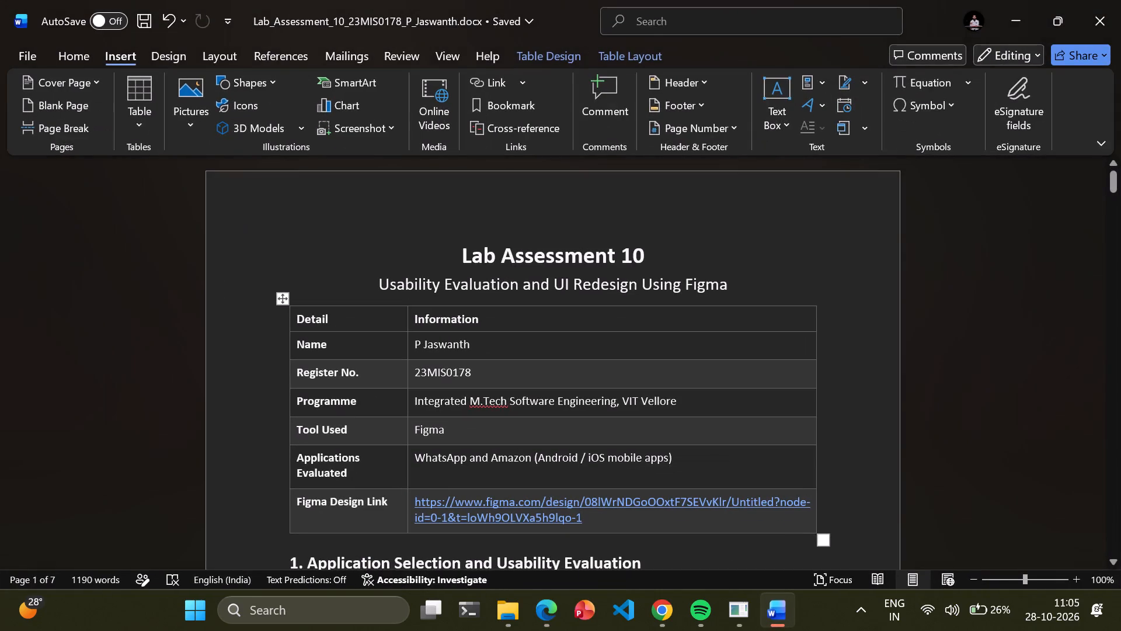
key("ctrl+s")
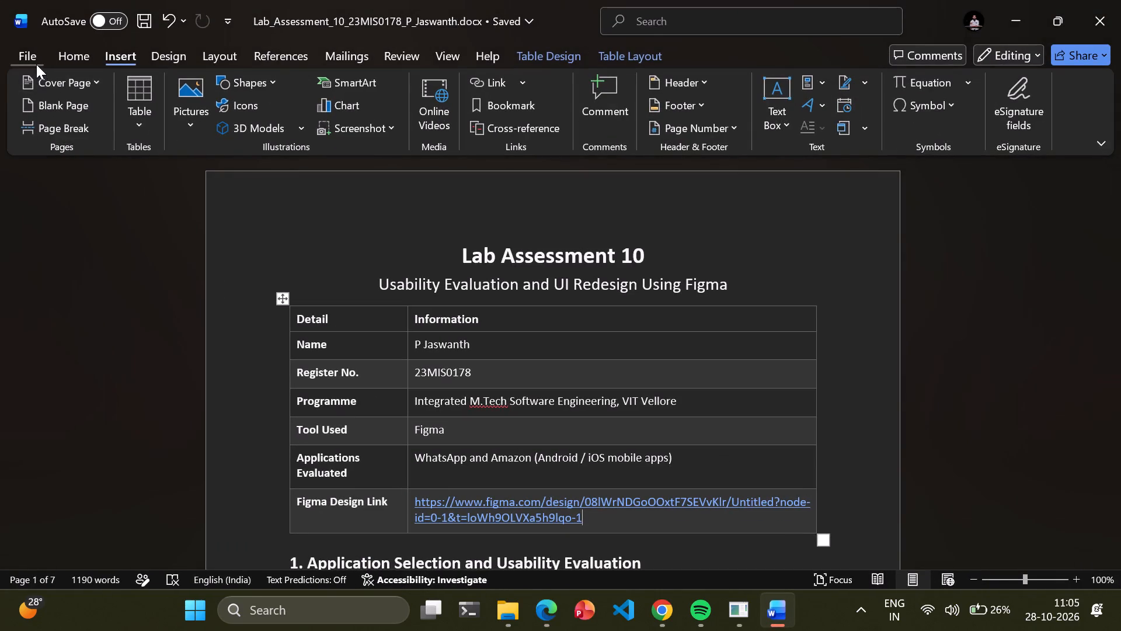
left_click(36, 64)
left_click(48, 324)
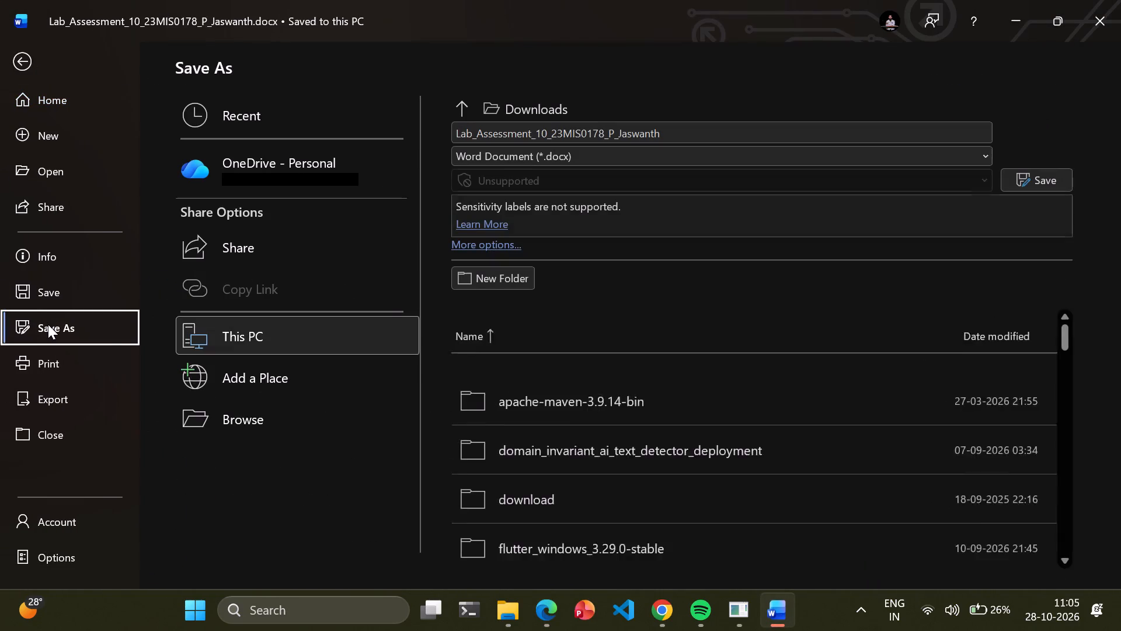
left_click(201, 412)
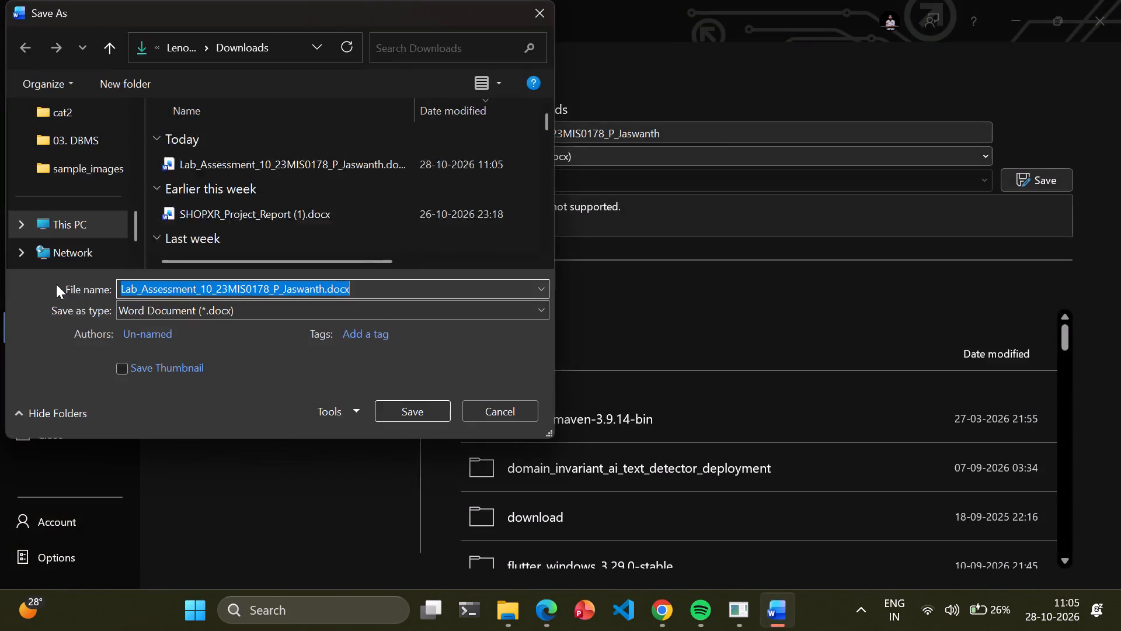
scroll(70, 245, "up", 1)
scroll(70, 245, "down", 1)
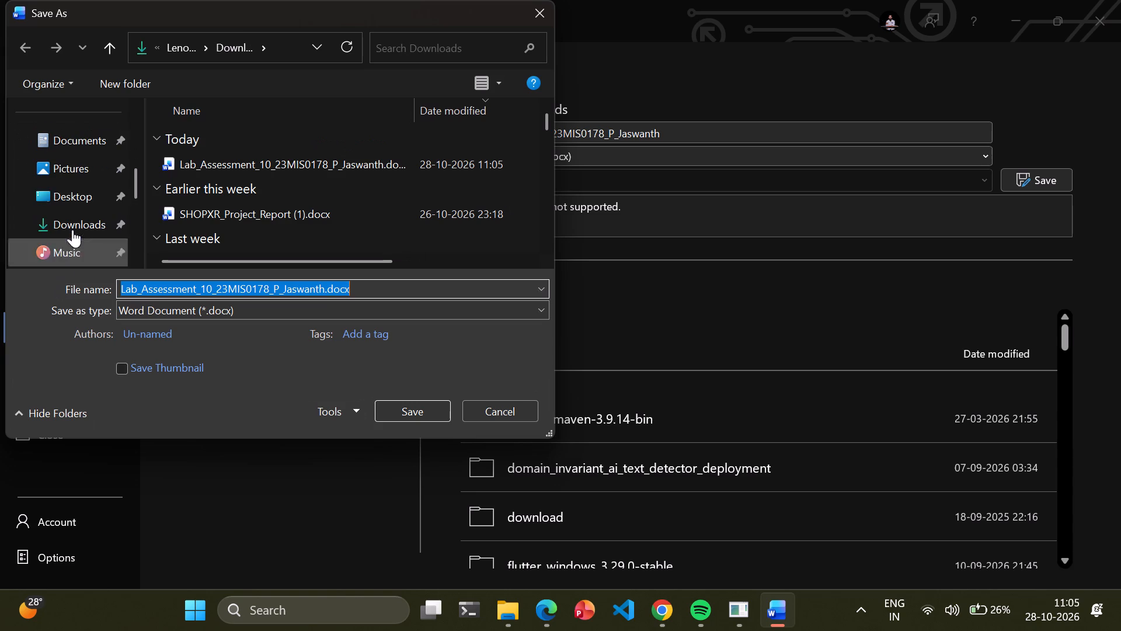
left_click(79, 205)
left_click(364, 286)
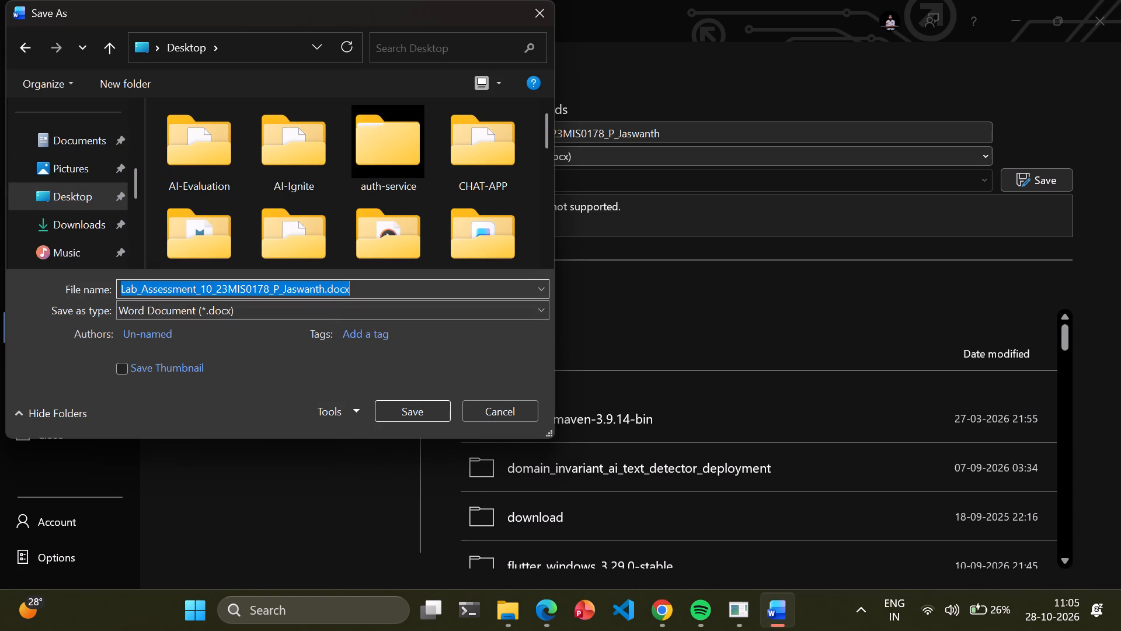
key("BackSpace")
type("asses")
type("sment_10")
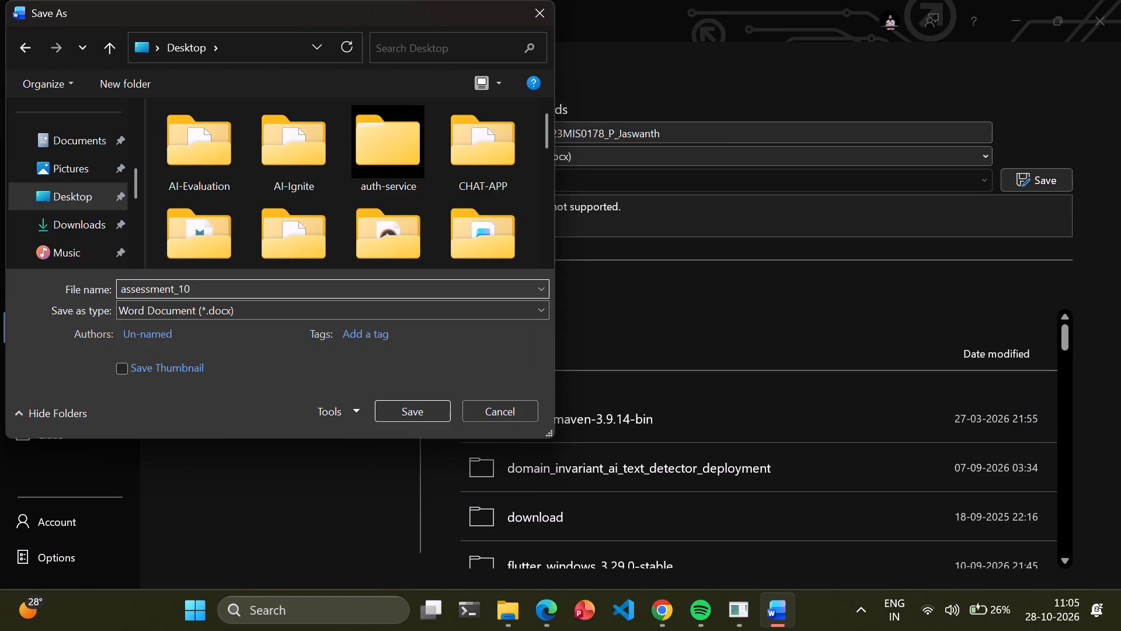
left_click(426, 419)
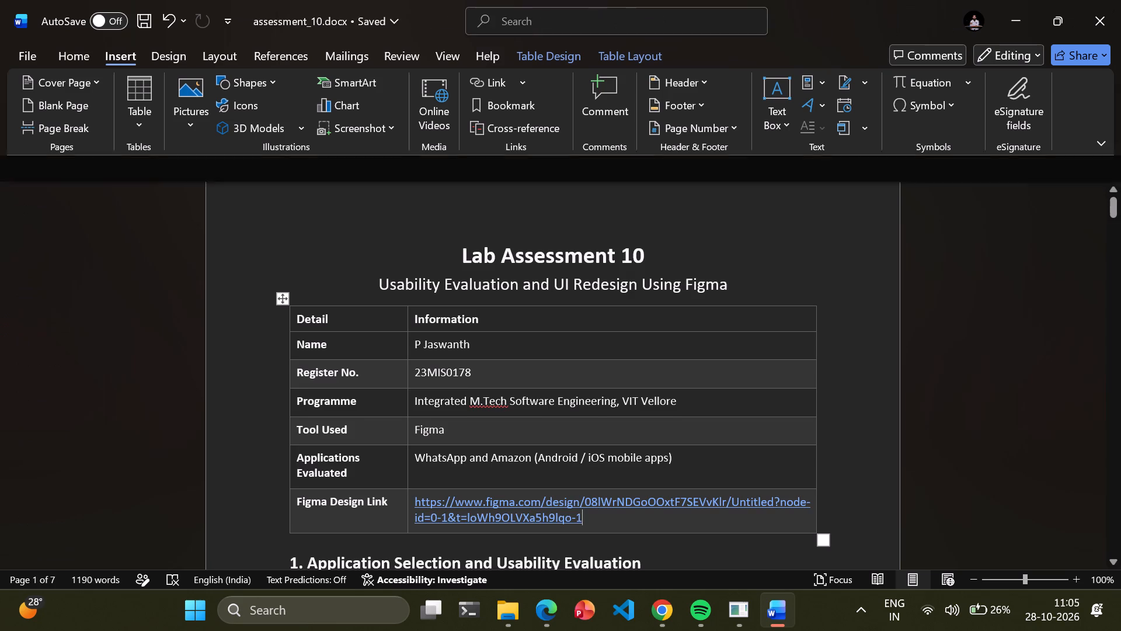
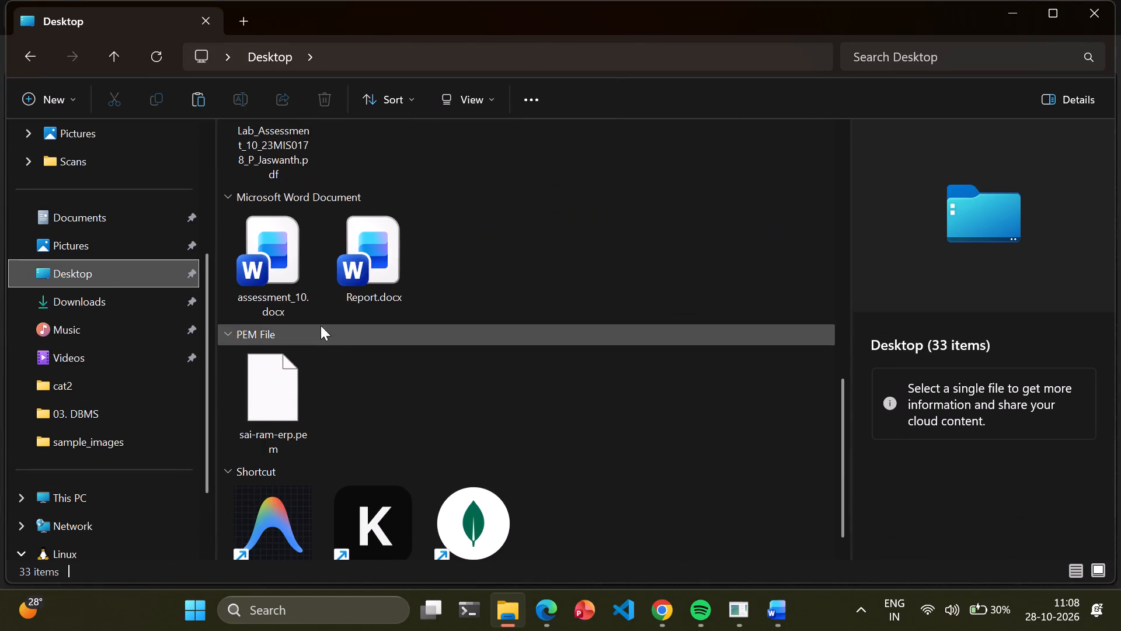
Select the assessment_10.docx file in the Desktop folder.
left_click(295, 279)
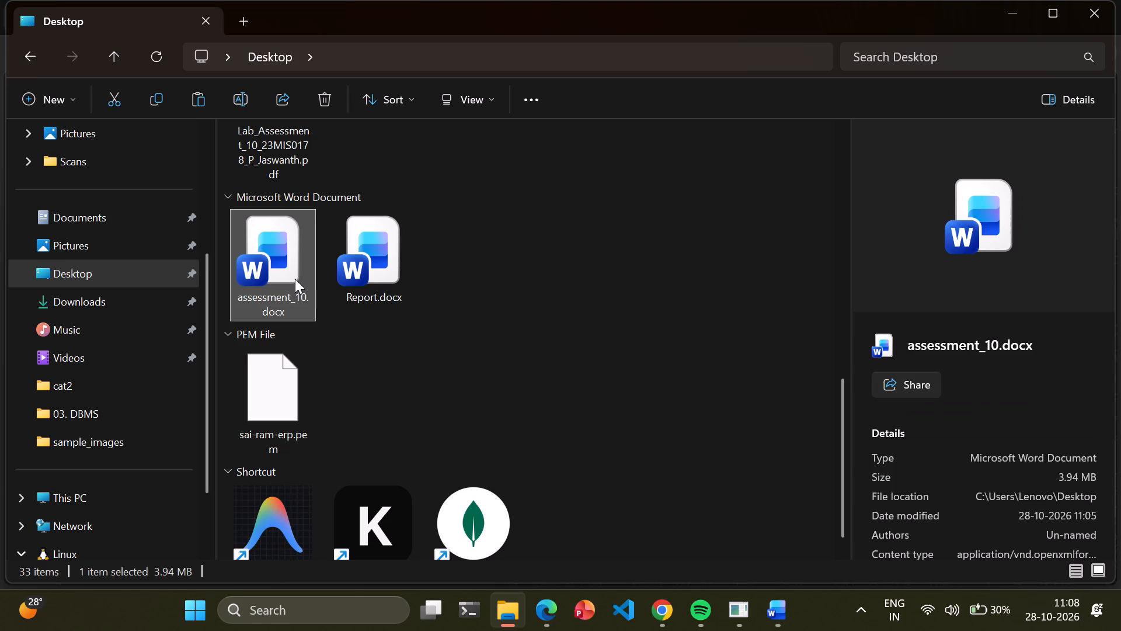
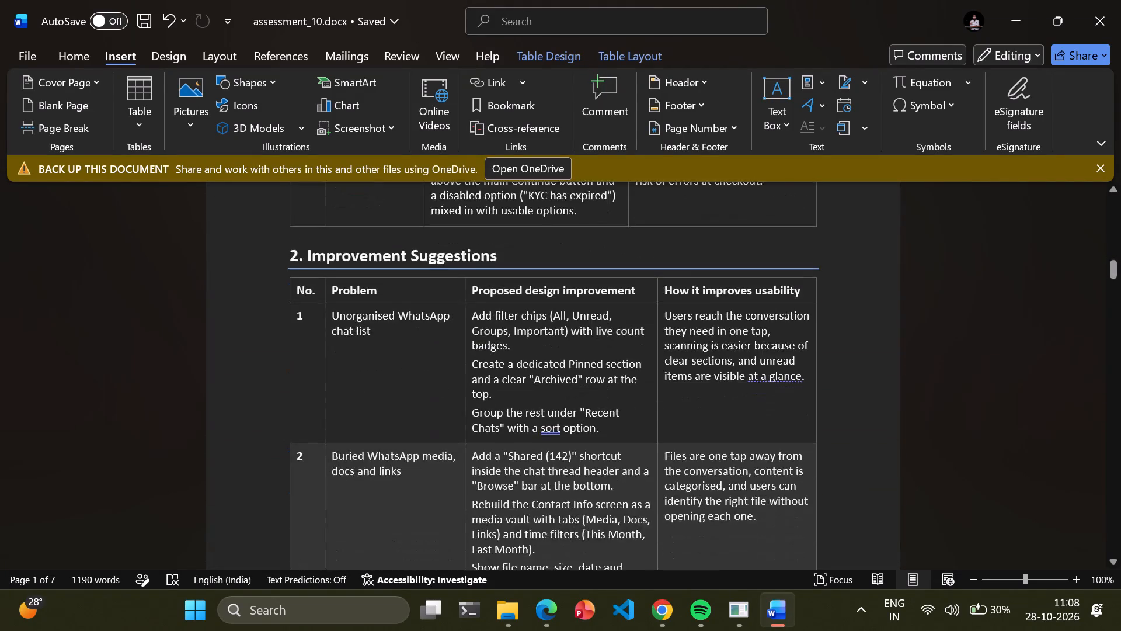
Review the whole assessment_10 report, from the improvement suggestions and before/after redesign comparisons to the design justification and opening details table.
scroll(799, 303, "down", 4)
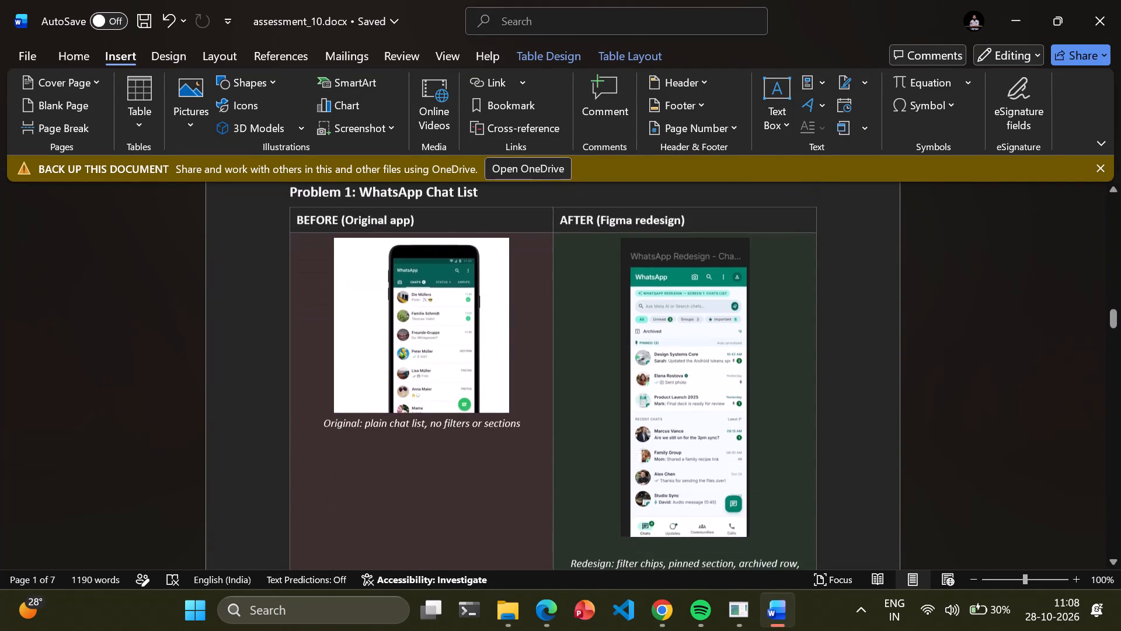
scroll(799, 303, "down", 4)
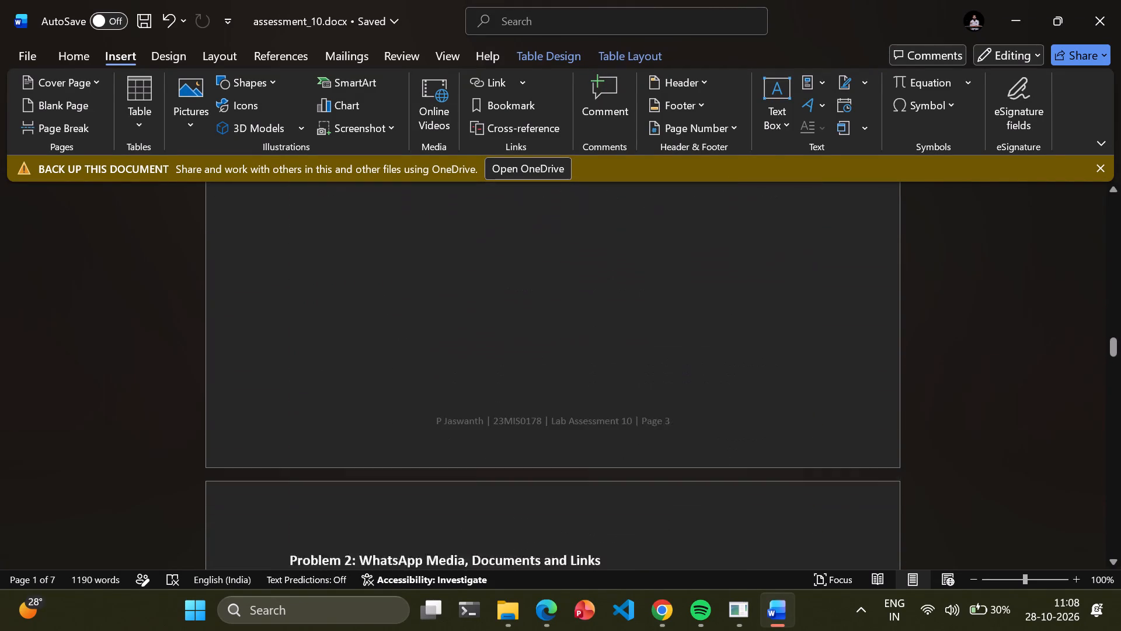
scroll(799, 303, "down", 4)
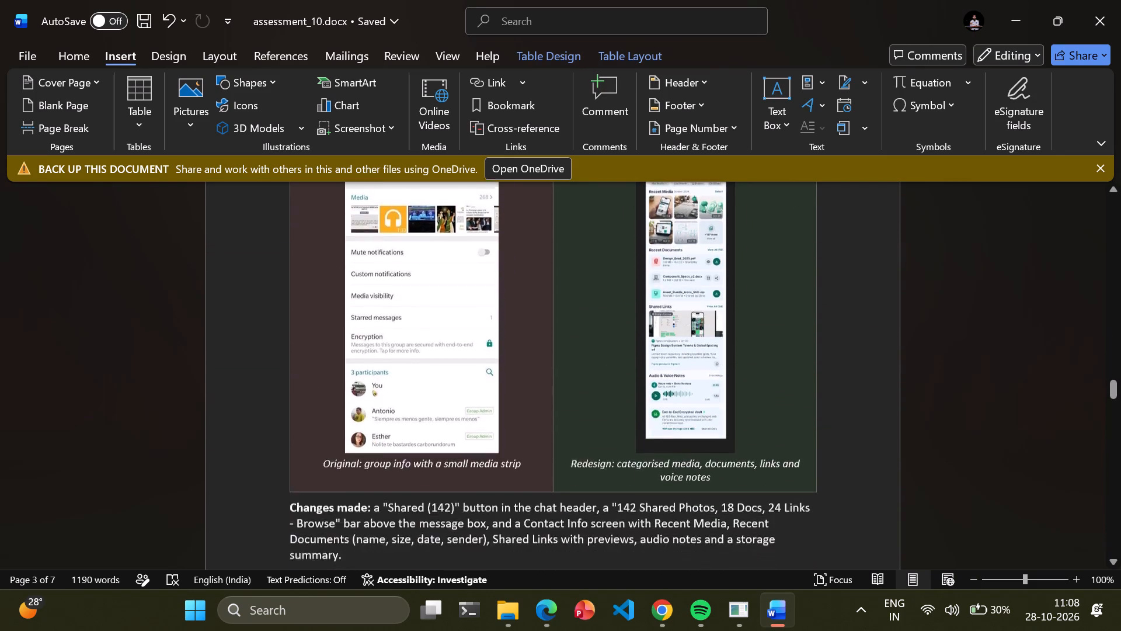
scroll(799, 303, "down", 3)
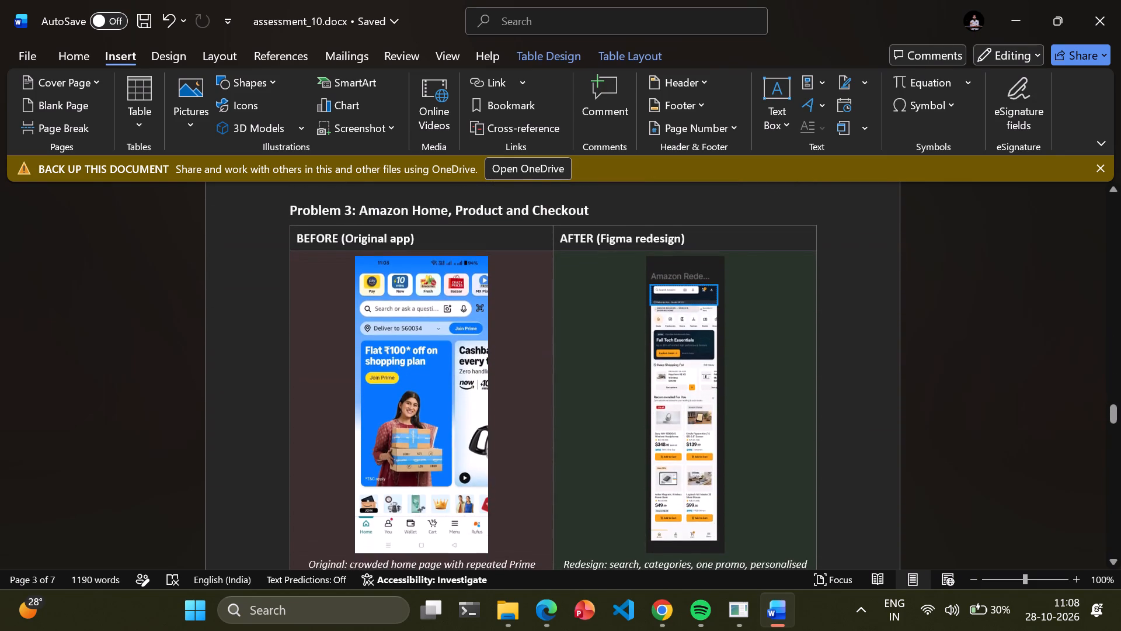
scroll(863, 369, "down", 1)
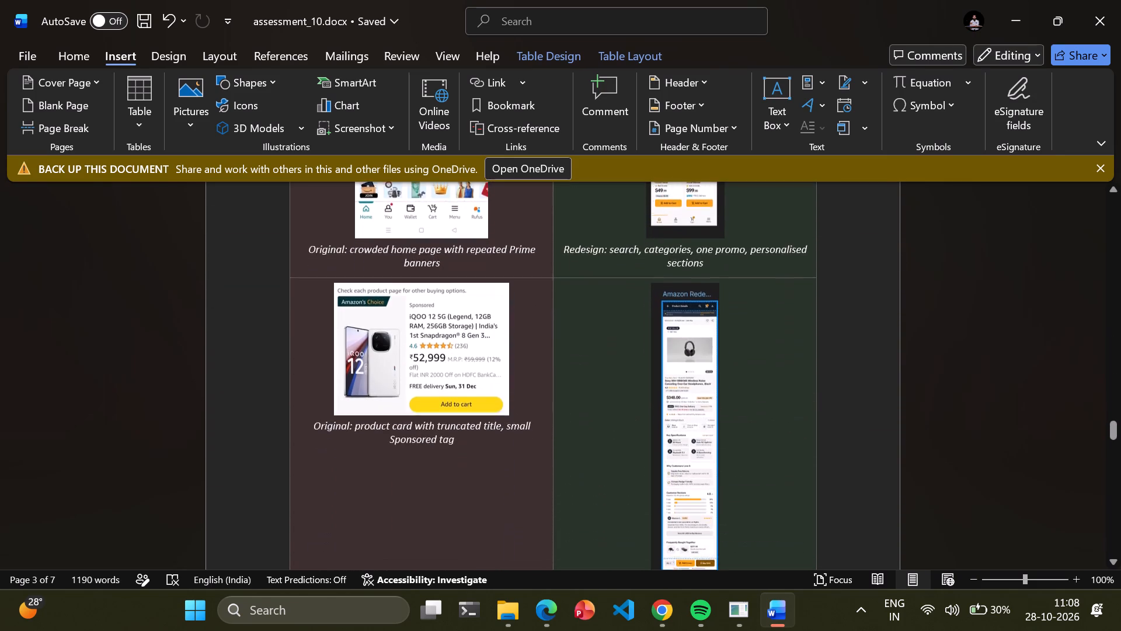
scroll(863, 369, "down", 6)
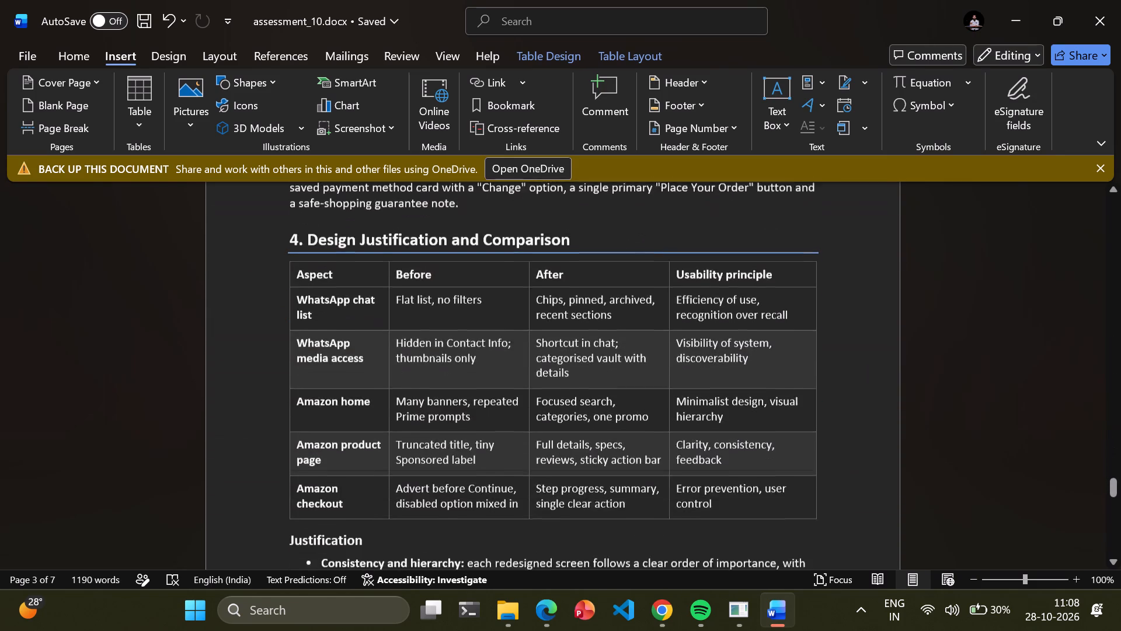
scroll(863, 369, "down", 2)
scroll(863, 369, "up", 15)
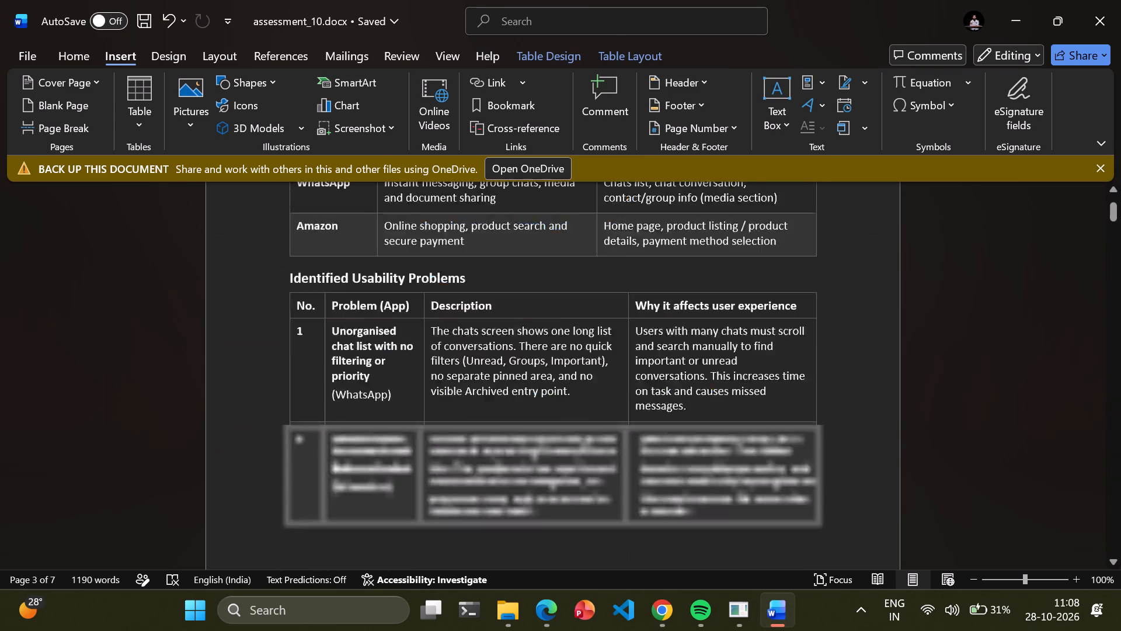
scroll(863, 369, "up", 5)
left_click(1062, 407)
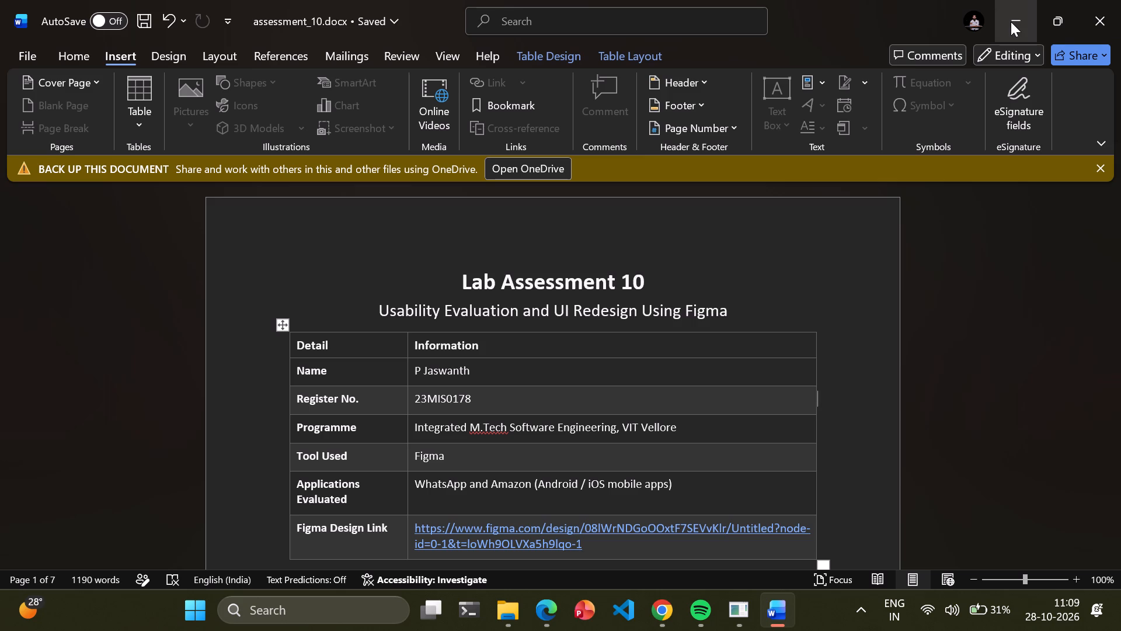
scroll(845, 419, "down", 2)
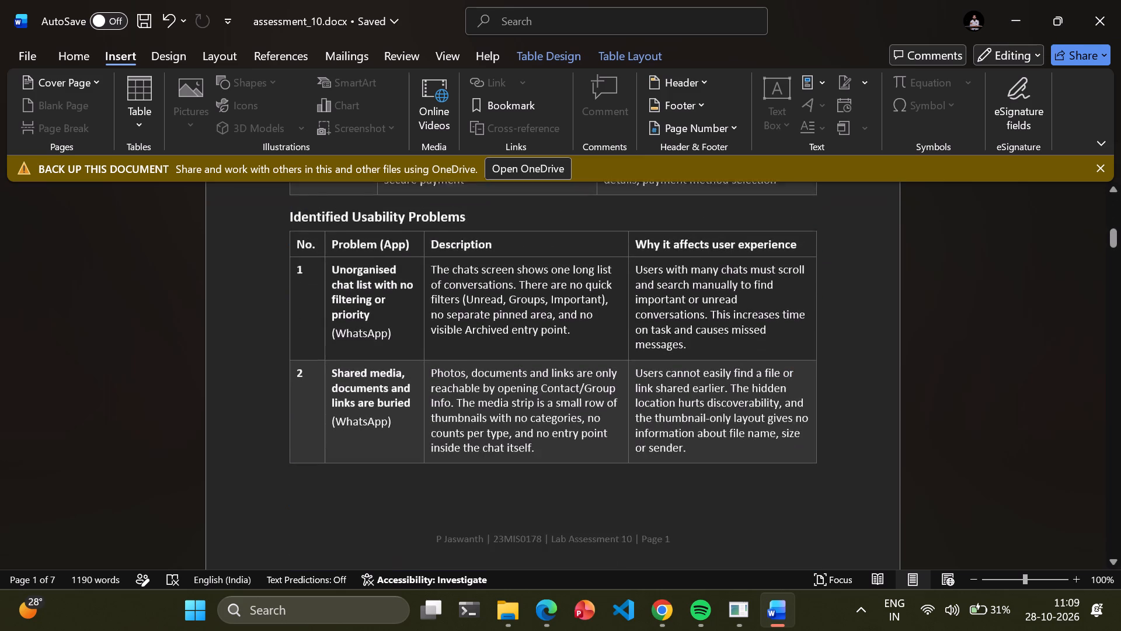
Delete the Programme and Tool Used rows from the details table beneath the report title.
scroll(845, 419, "up", 4)
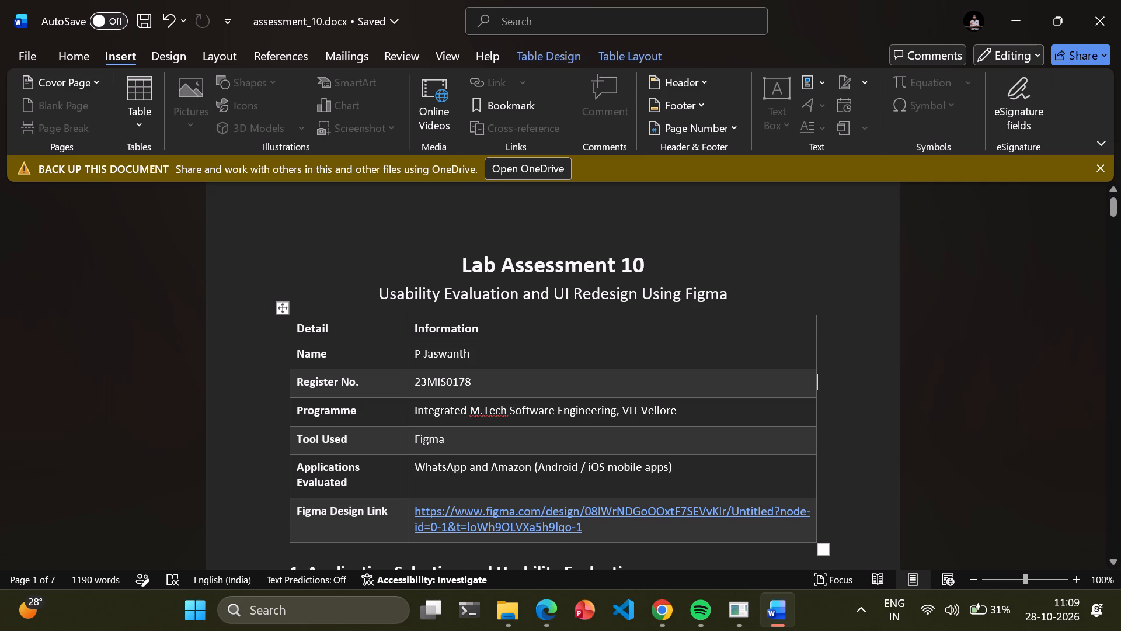
left_click_drag(539, 438, 286, 404)
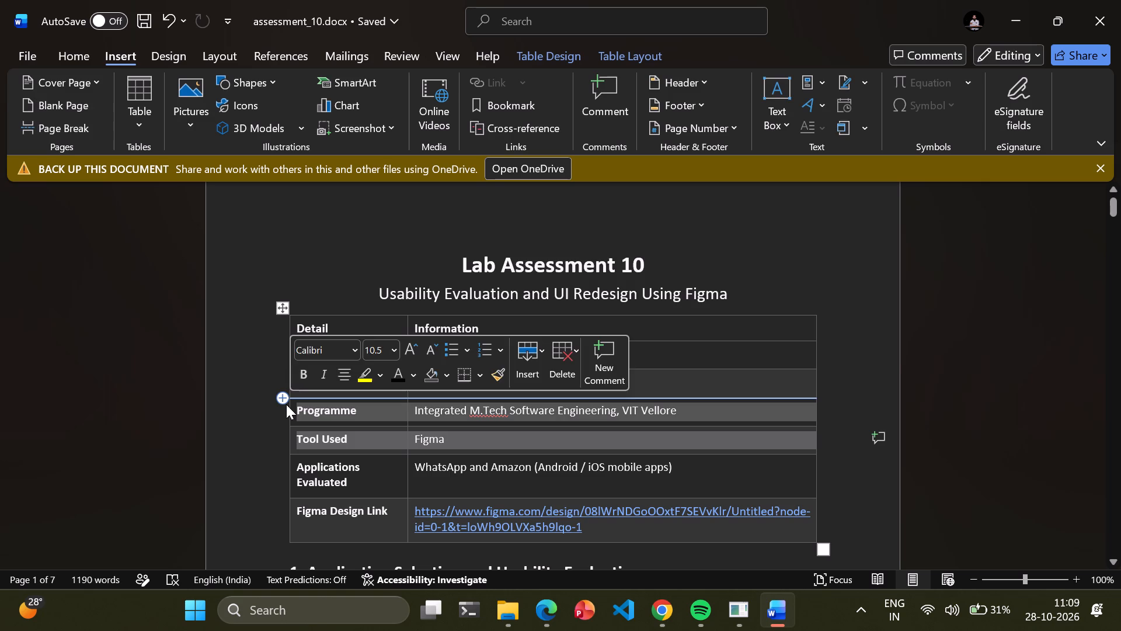
key("BackSpace")
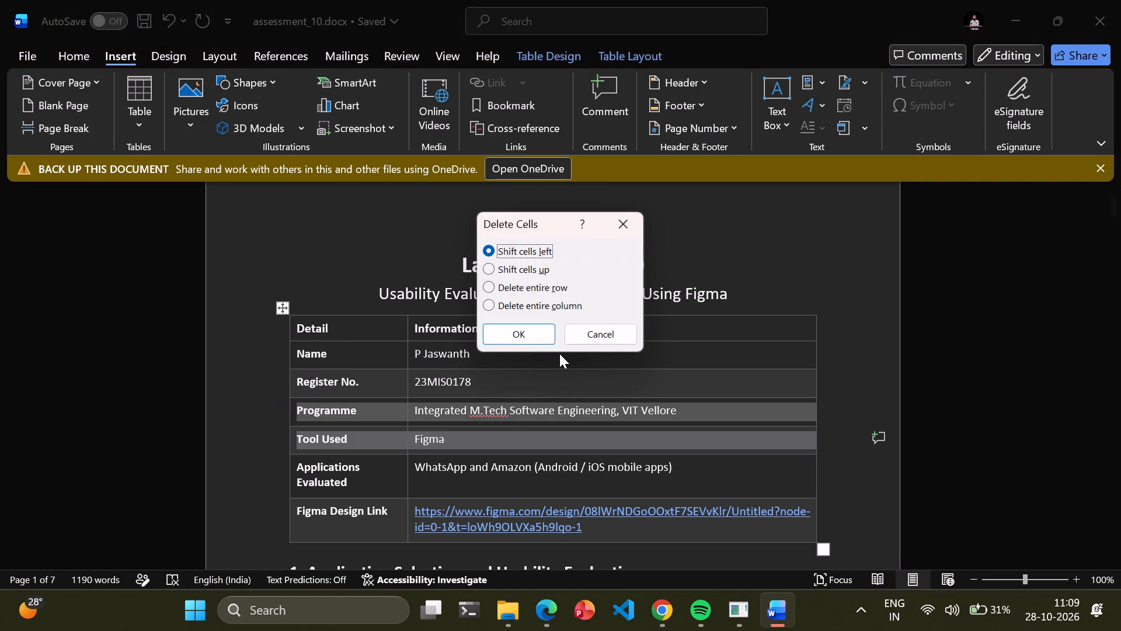
Clear the Programme label and its value from the details table, leaving the row in place.
left_click(596, 392)
left_click(631, 228)
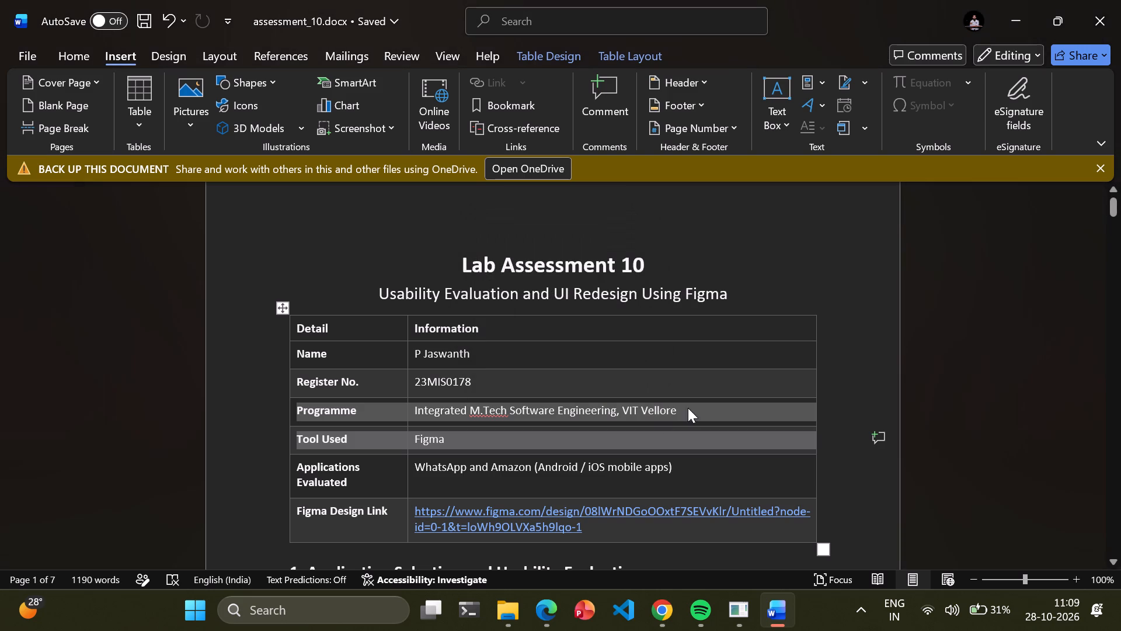
left_click(688, 408)
left_click_drag(688, 408, 426, 411)
key("BackSpace")
left_click_drag(387, 405, 322, 402)
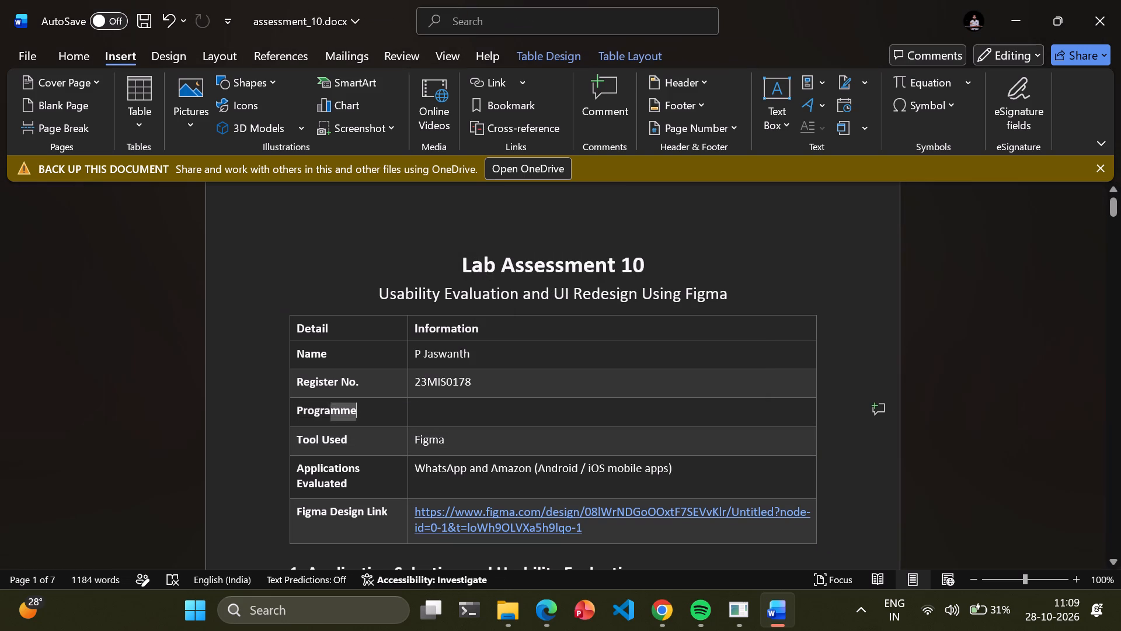
left_click_drag(322, 402, 291, 404)
key("BackSpace")
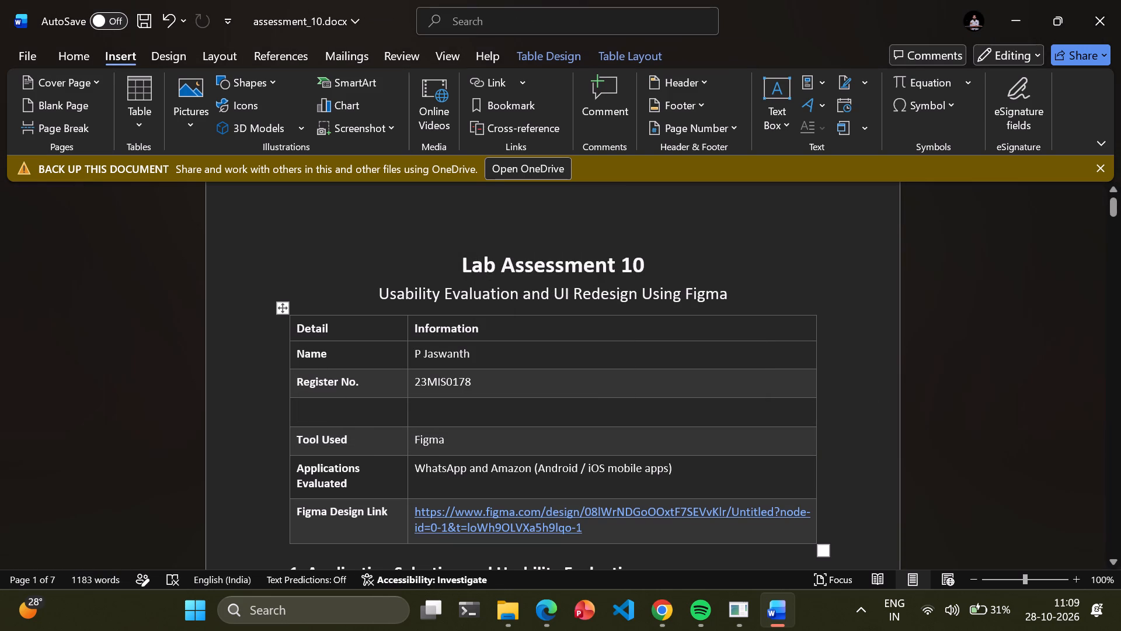
Delete the entire Tool Used row from the details table.
left_click_drag(460, 442, 298, 448)
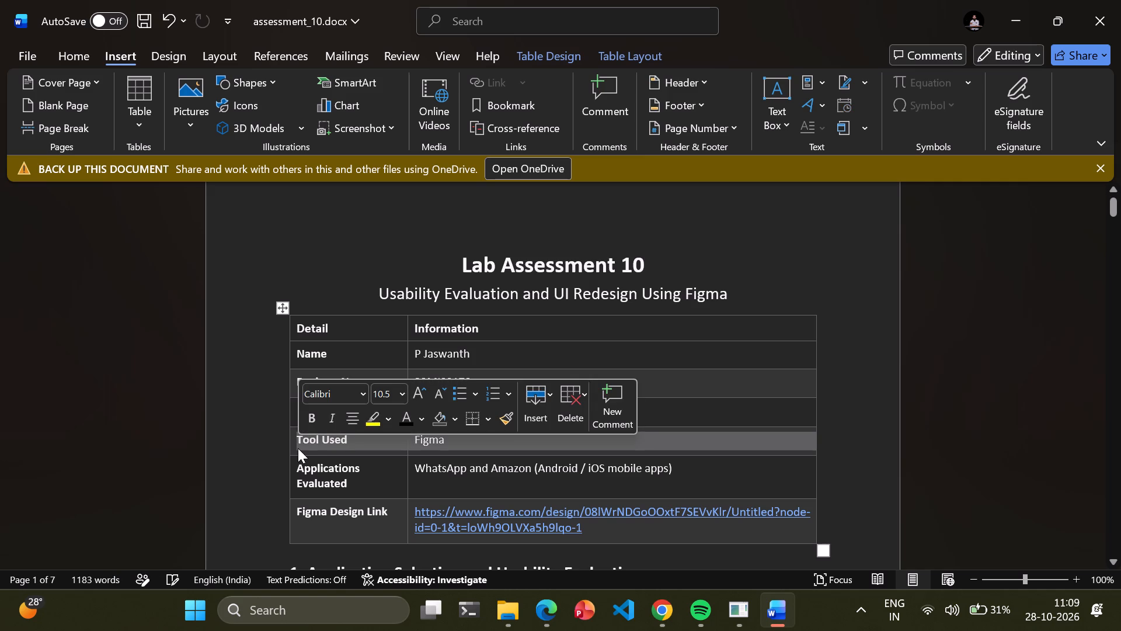
key("BackSpace")
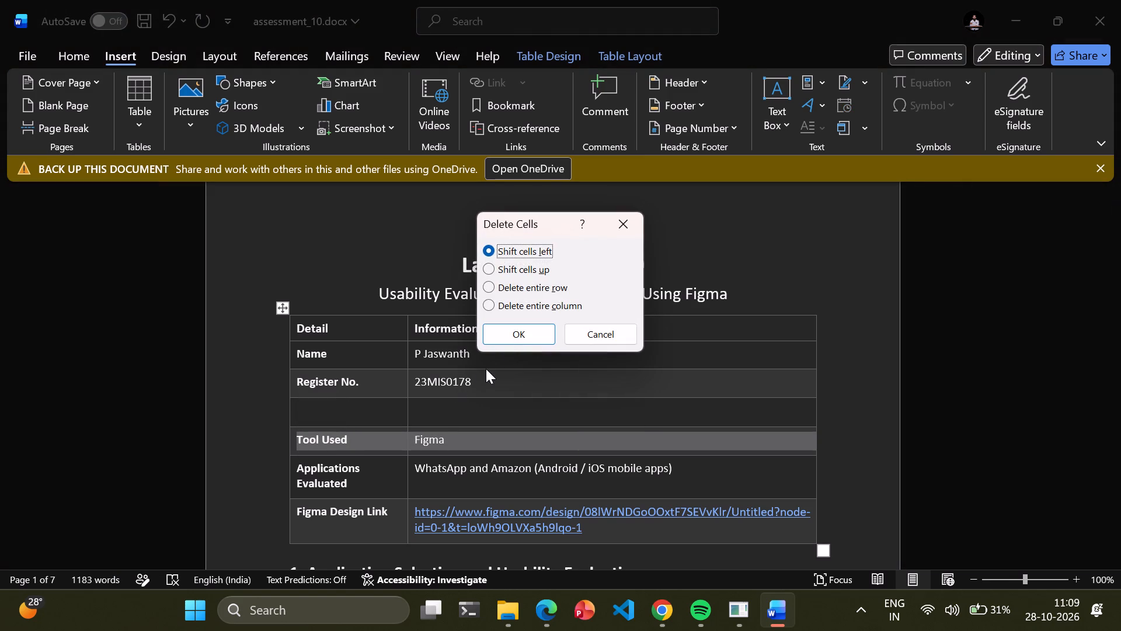
left_click(536, 292)
left_click(520, 330)
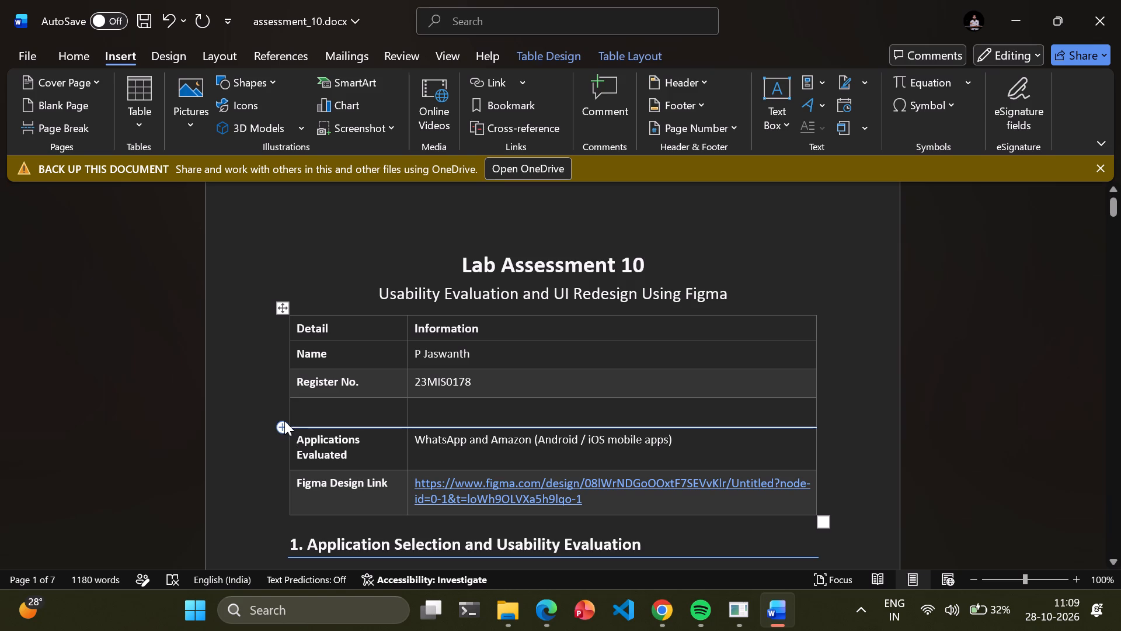
Delete the empty row below Register No. in the details table.
left_click(304, 409)
left_click_drag(304, 409, 497, 408)
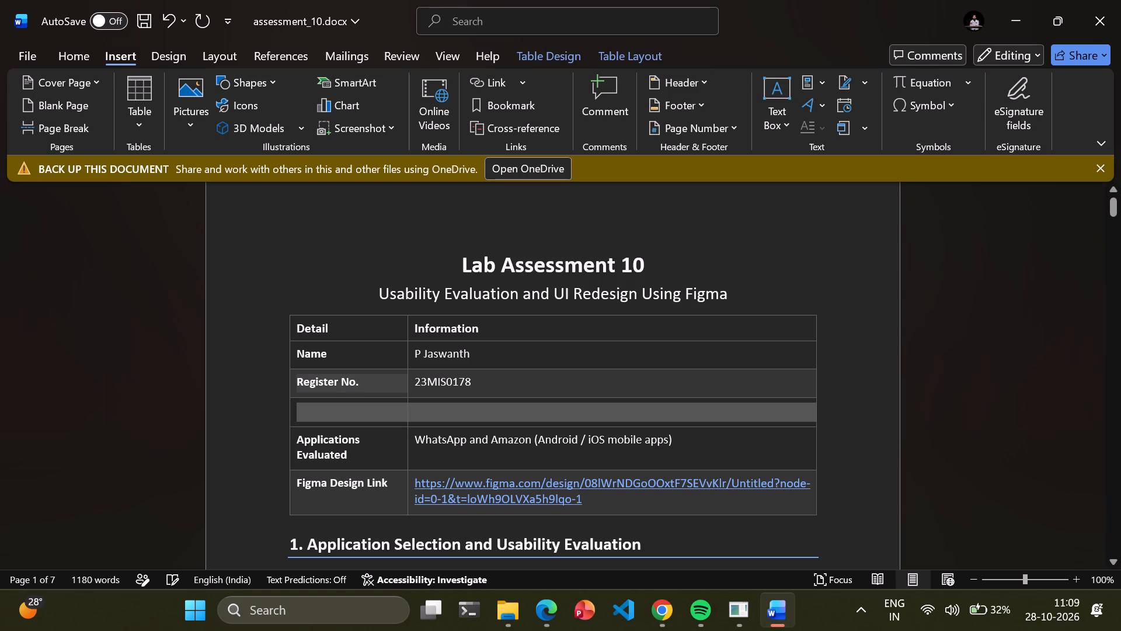
left_click_drag(497, 408, 539, 415)
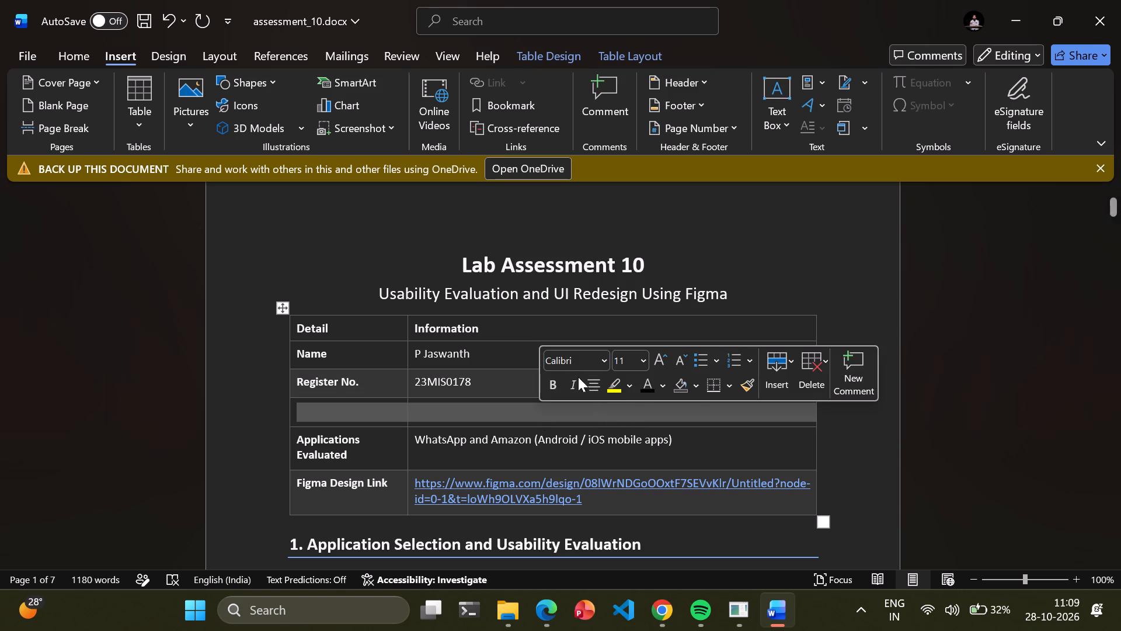
left_click(805, 367)
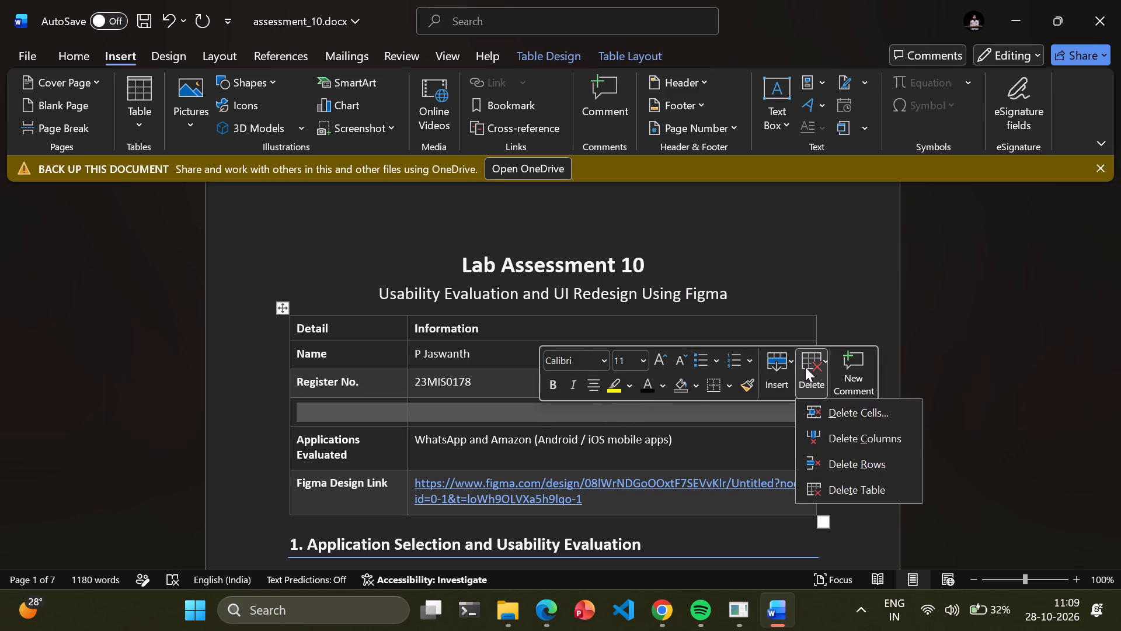
left_click(824, 469)
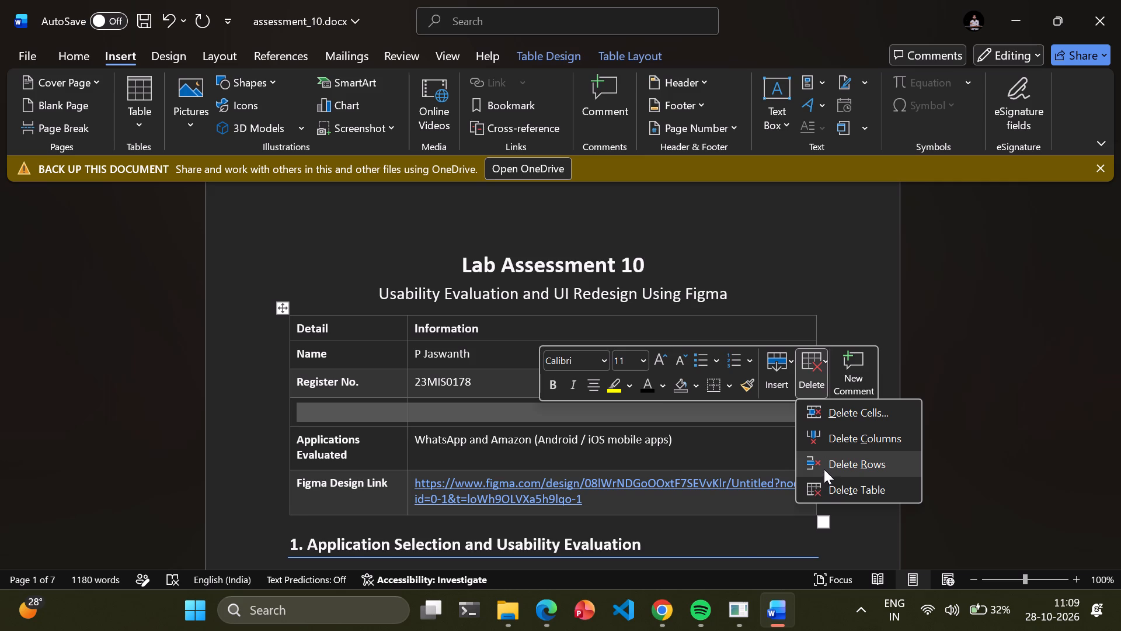
Shorten the "Applications Evaluated" label in the details table to "Applications".
left_click_drag(706, 412, 308, 399)
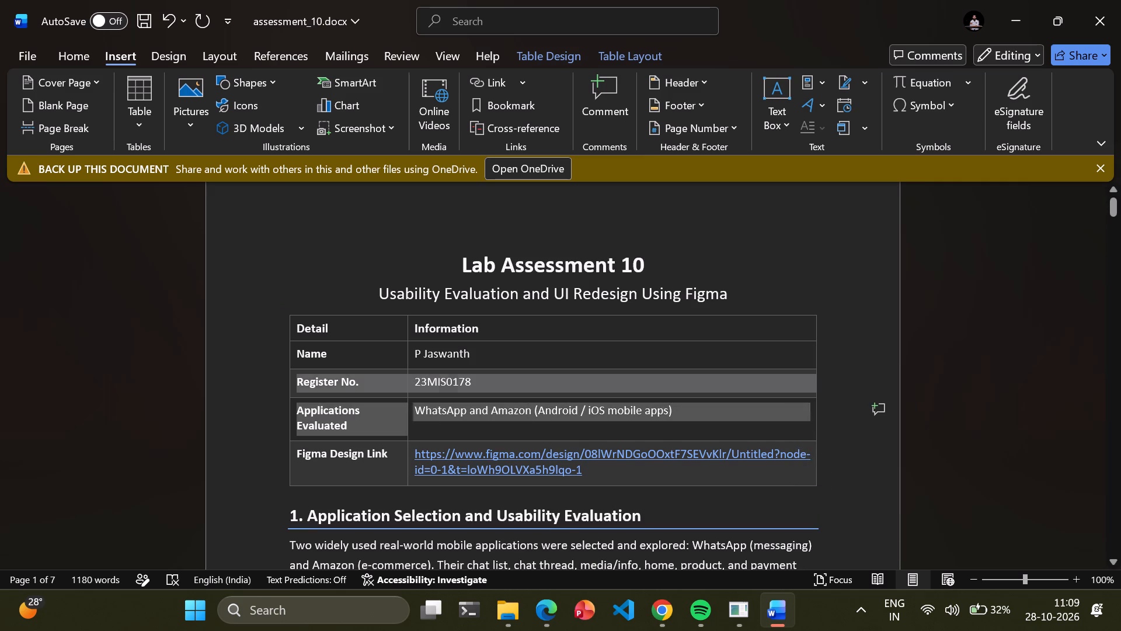
left_click_drag(308, 399, 273, 405)
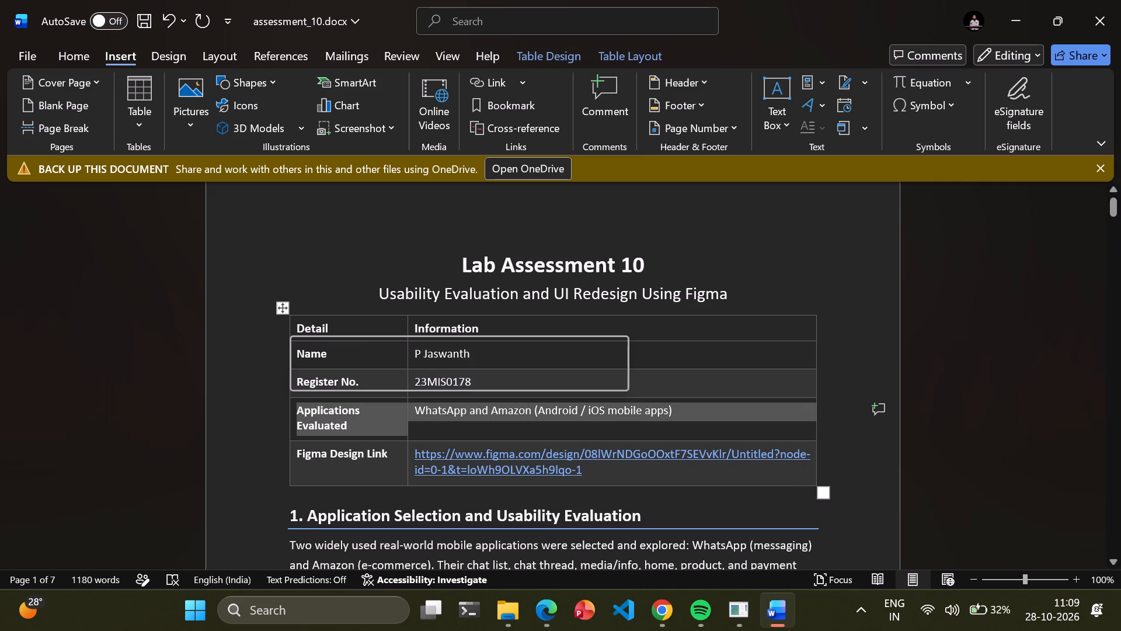
left_click(354, 422)
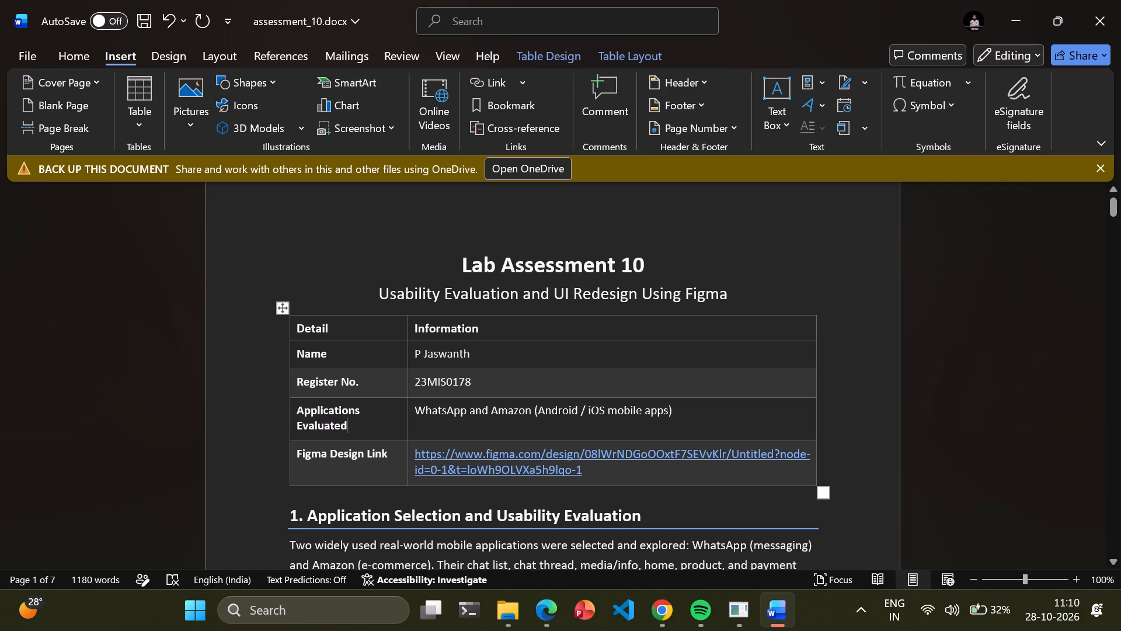
key("BackSpace")
key("BackSpace")
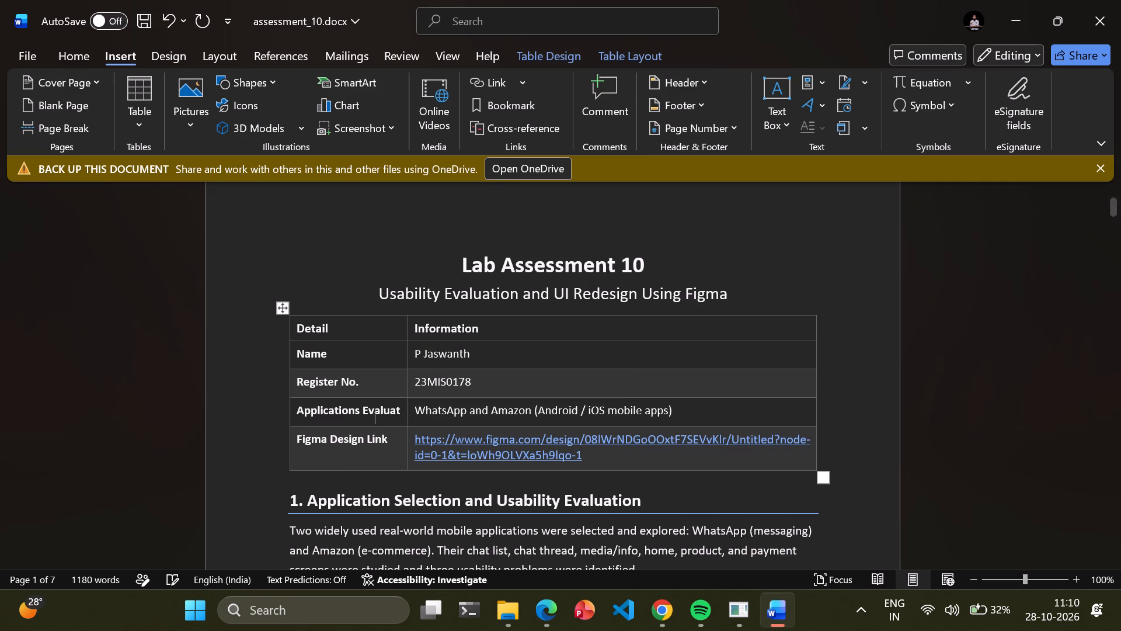
key("BackSpace")
key("BackSpace")
key("BackSpace")
key("BackSpace")
key("BackSpace")
key("BackSpace")
key("BackSpace")
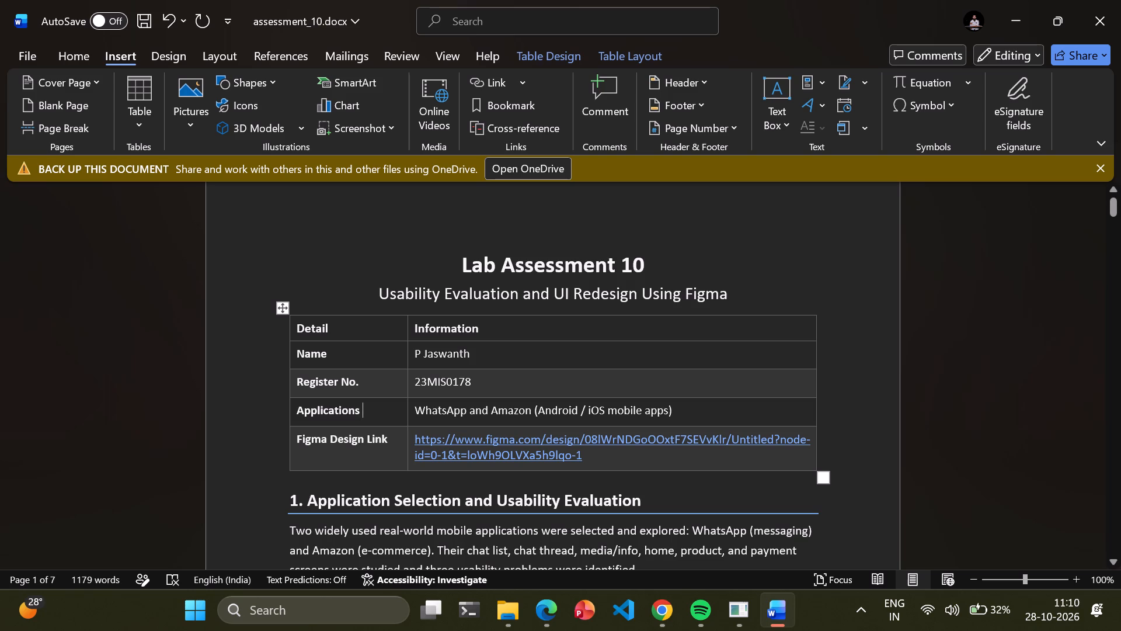
Save the edited Lab Assessment 10 document.
key("ctrl+s")
key("ctrl+s")
key("ctrl+s")
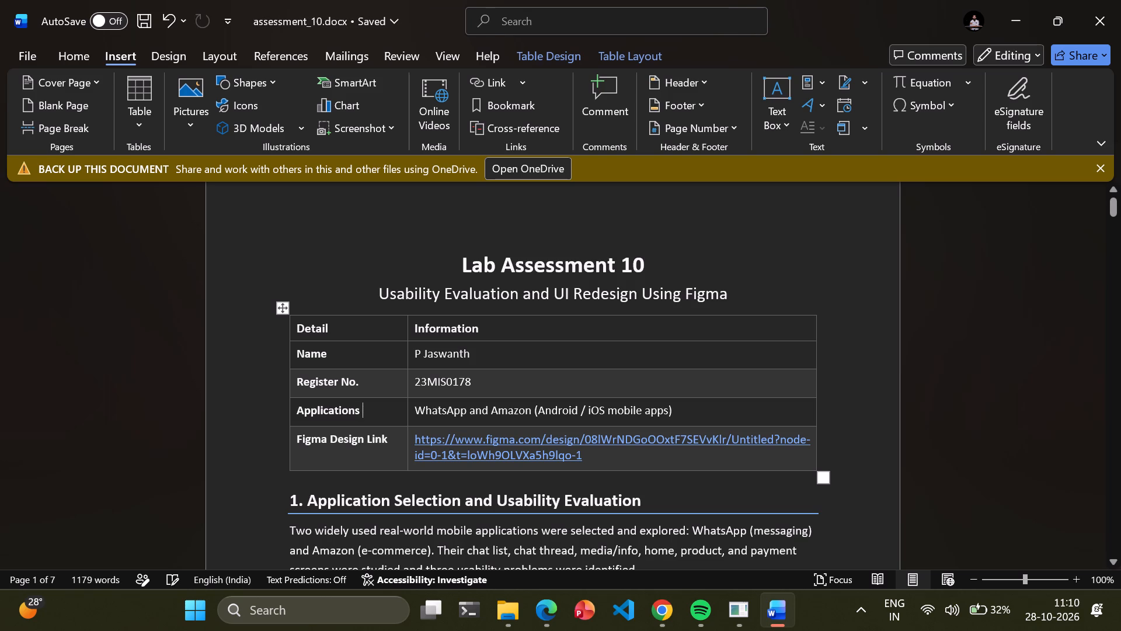
key("ctrl+s")
key("ctrl+s")
key("ctrl+s")
key("ctrl+s")
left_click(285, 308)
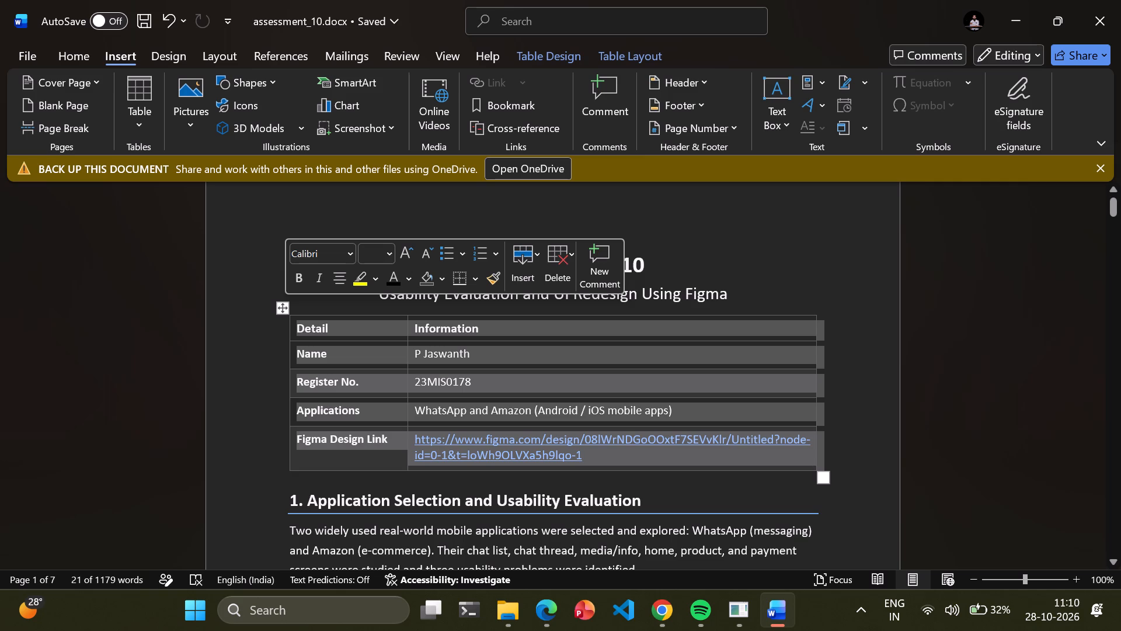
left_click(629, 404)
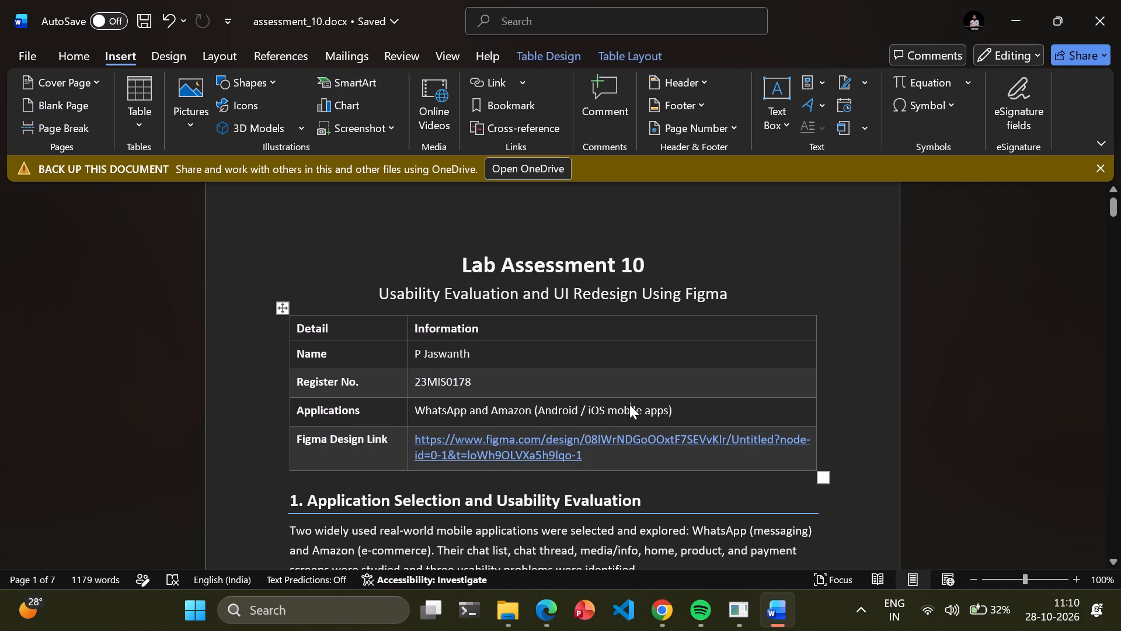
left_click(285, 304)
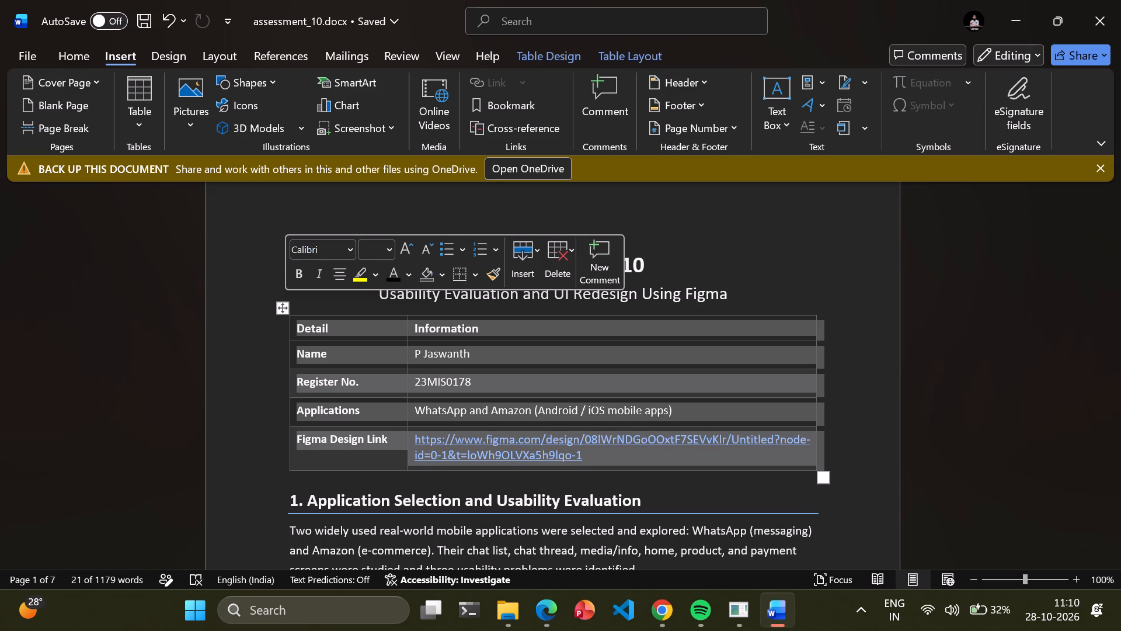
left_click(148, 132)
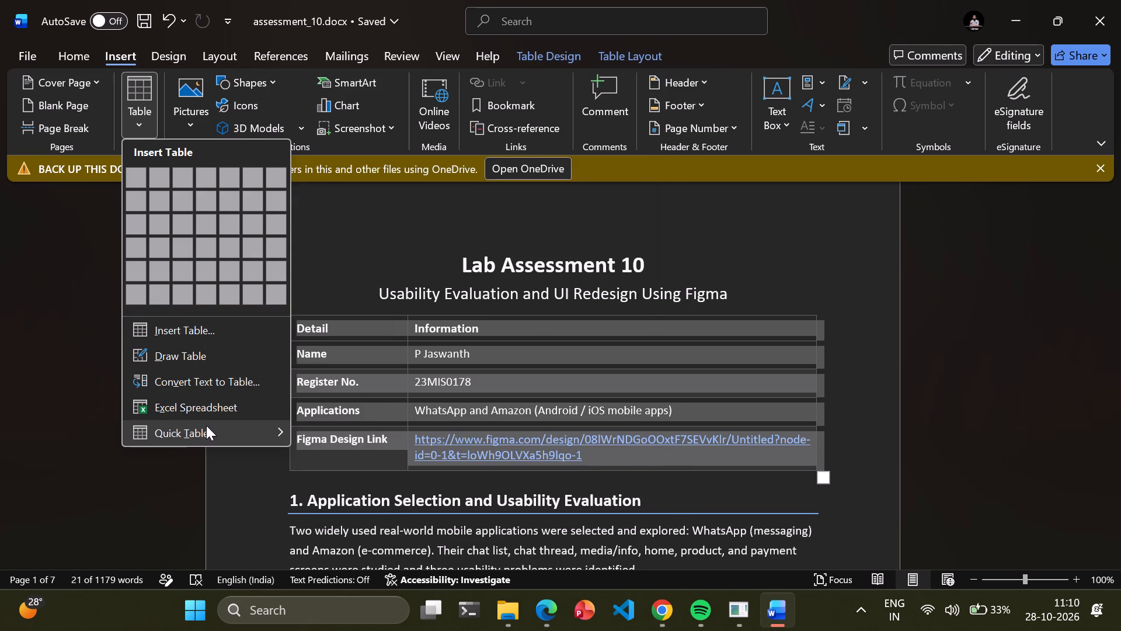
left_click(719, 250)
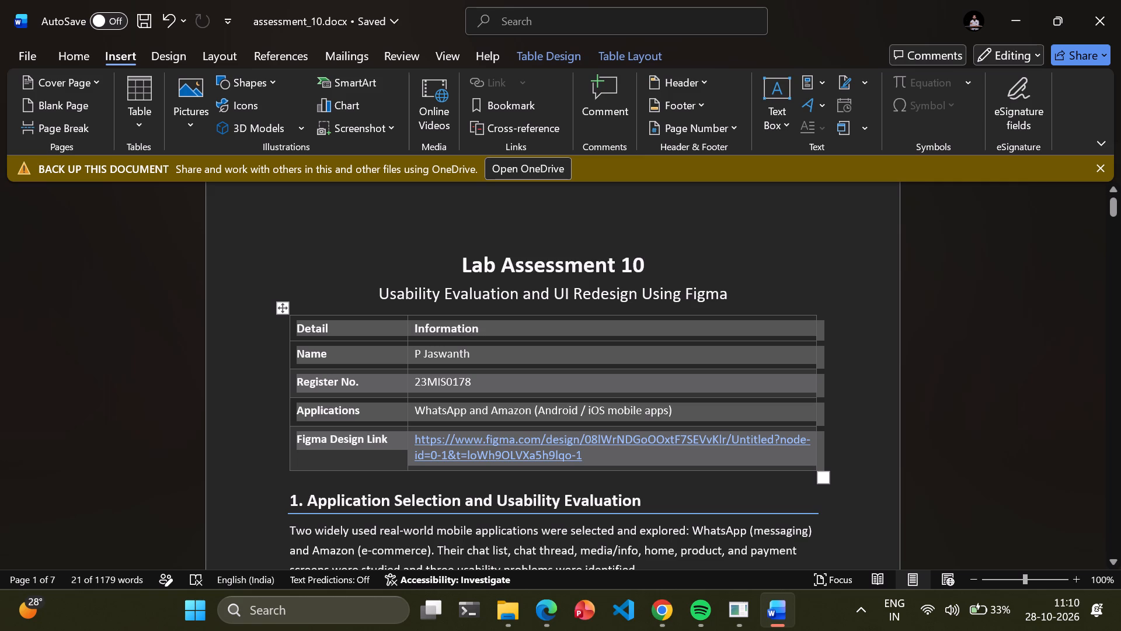
Look over the edited details table and the sections that follow it in the document.
scroll(434, 280, "down", 1)
scroll(434, 280, "up", 1)
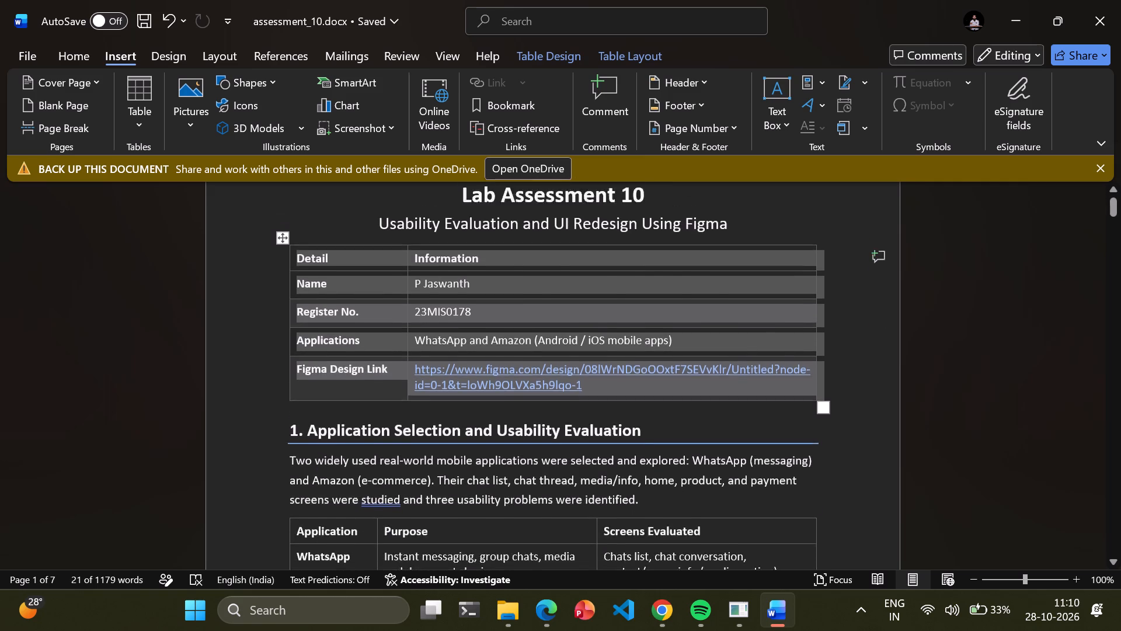
scroll(434, 280, "up", 1)
left_click(422, 279)
scroll(789, 470, "down", 1)
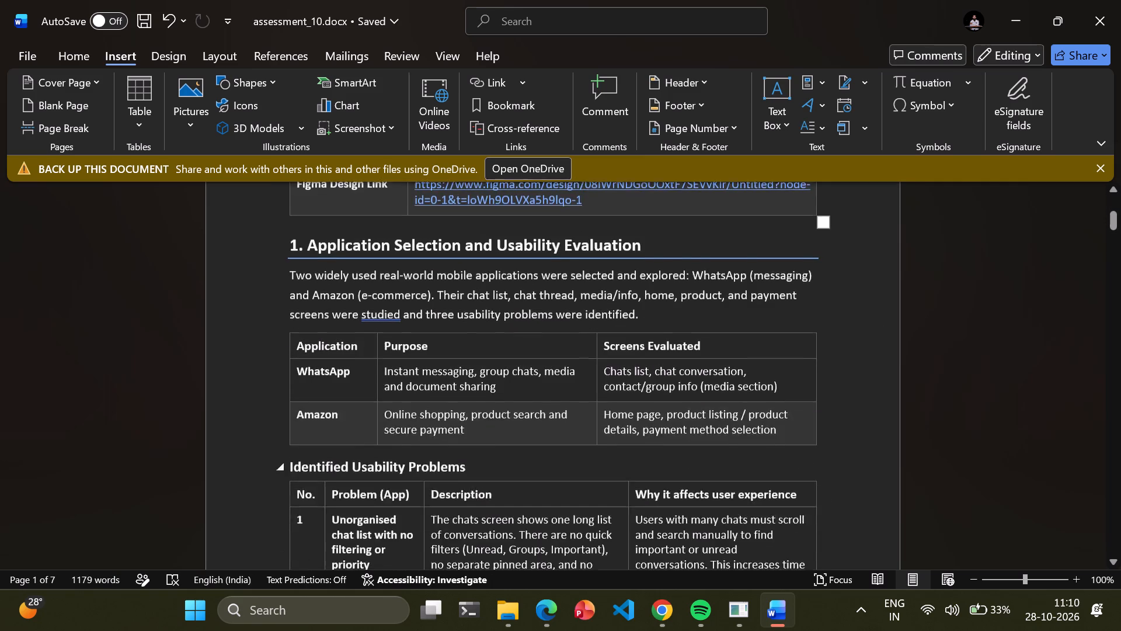
scroll(789, 470, "up", 1)
scroll(789, 470, "down", 7)
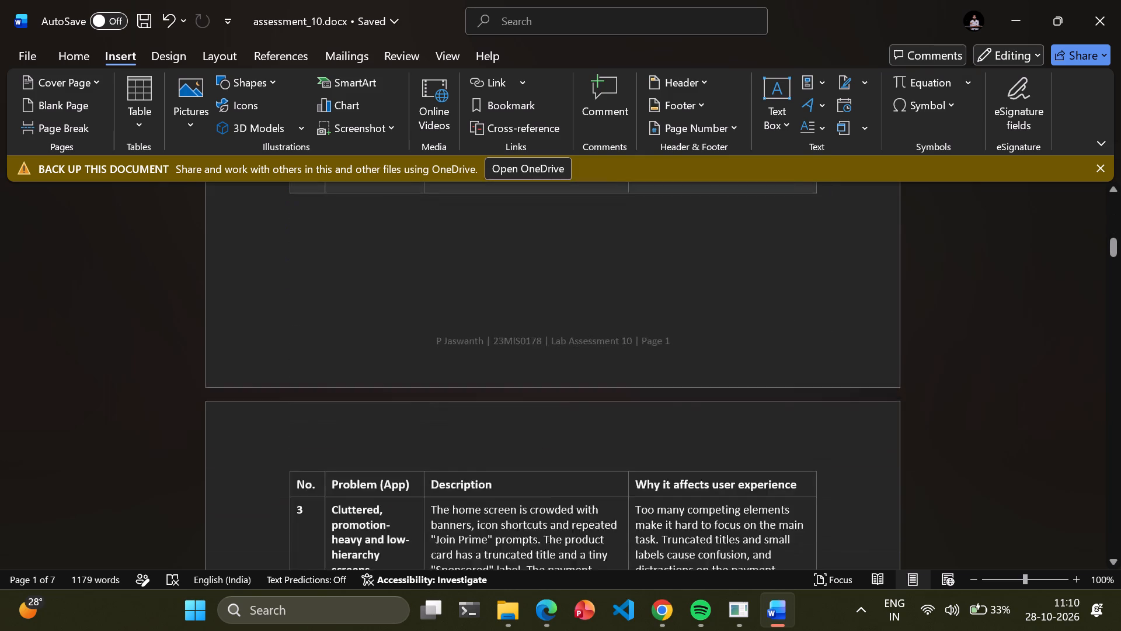
scroll(789, 470, "down", 6)
scroll(789, 470, "up", 17)
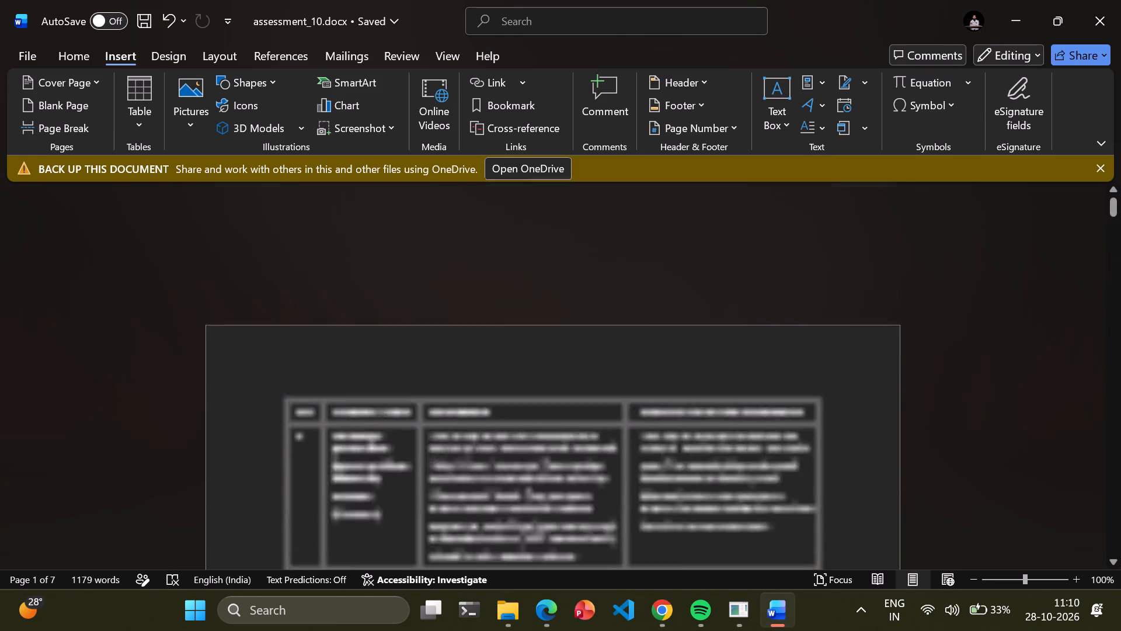
scroll(789, 470, "up", 3)
key("ctrl+s")
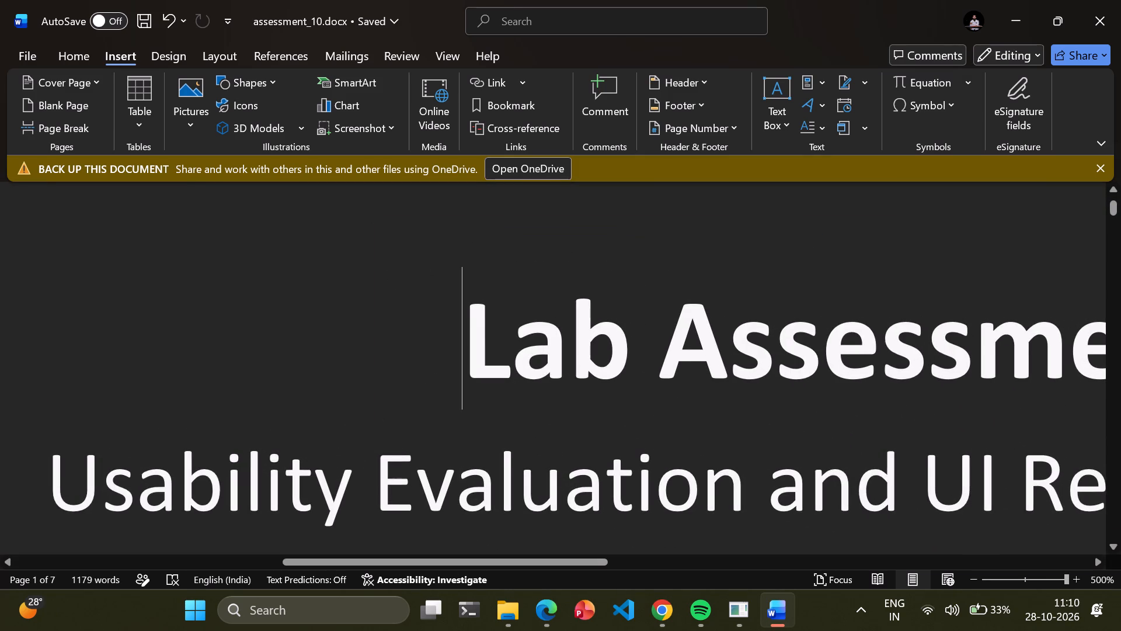
scroll(782, 490, "down", 16, "ctrl")
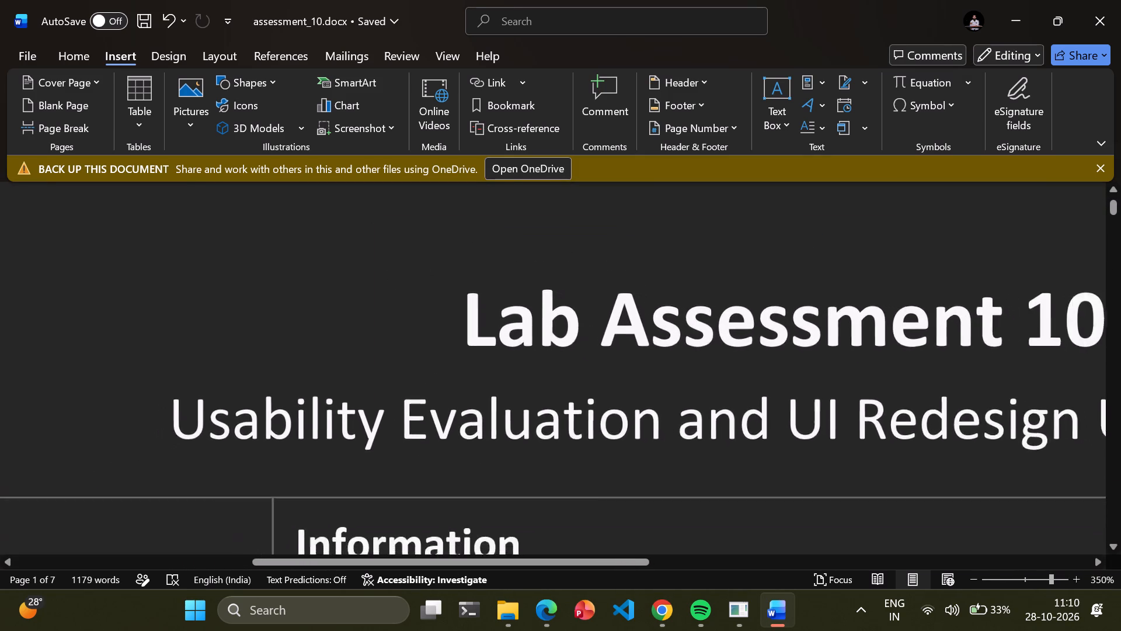
scroll(782, 490, "down", 7, "ctrl")
scroll(782, 490, "down", 14, "ctrl")
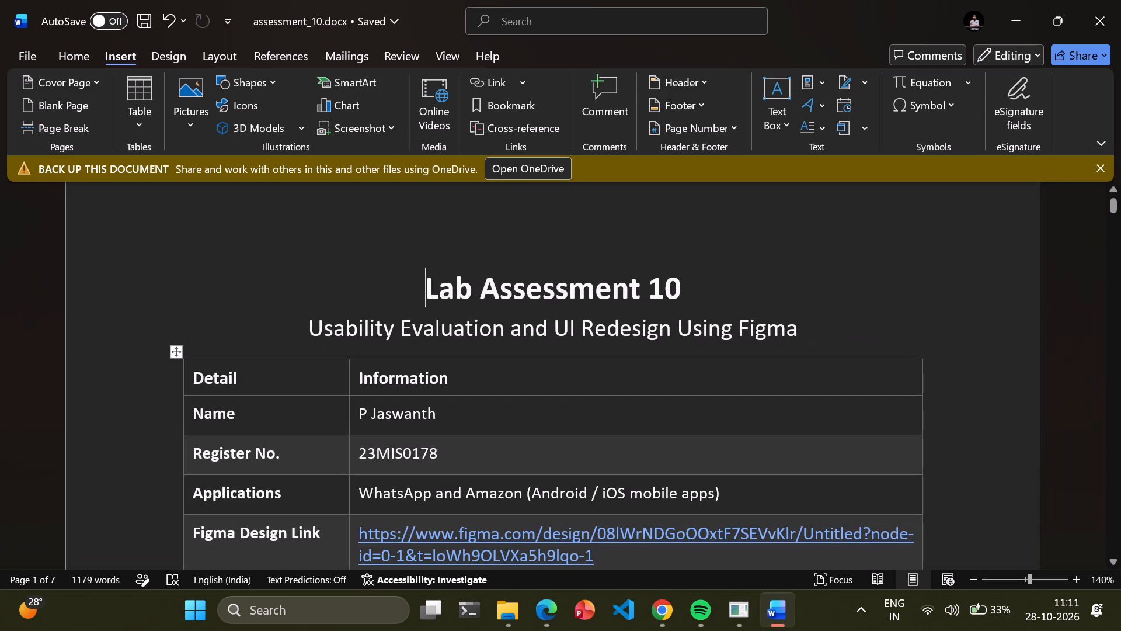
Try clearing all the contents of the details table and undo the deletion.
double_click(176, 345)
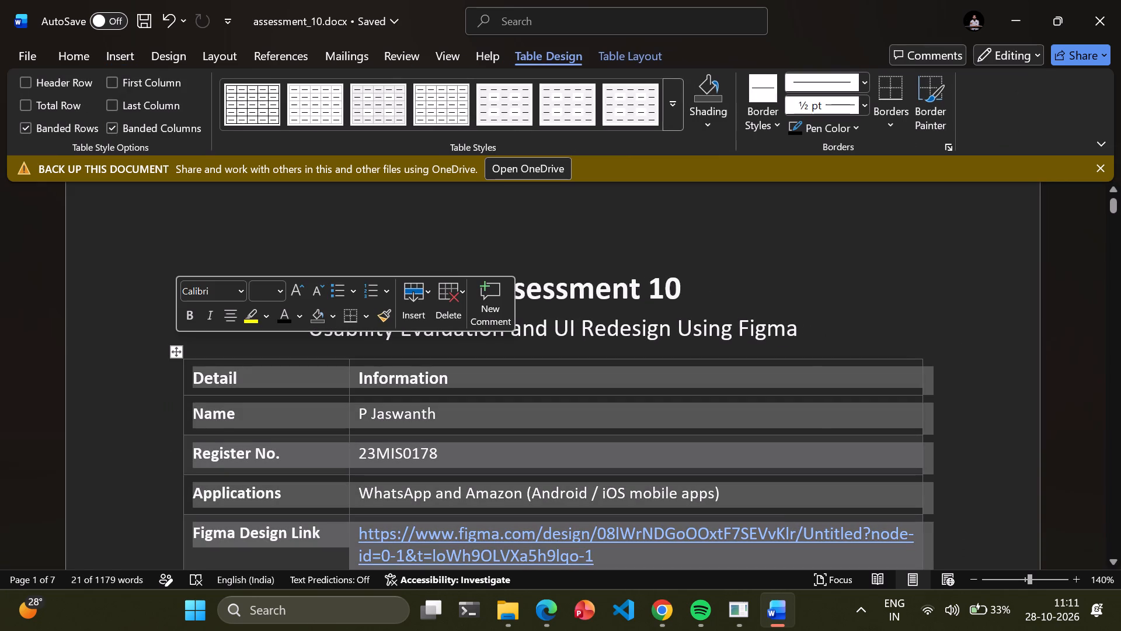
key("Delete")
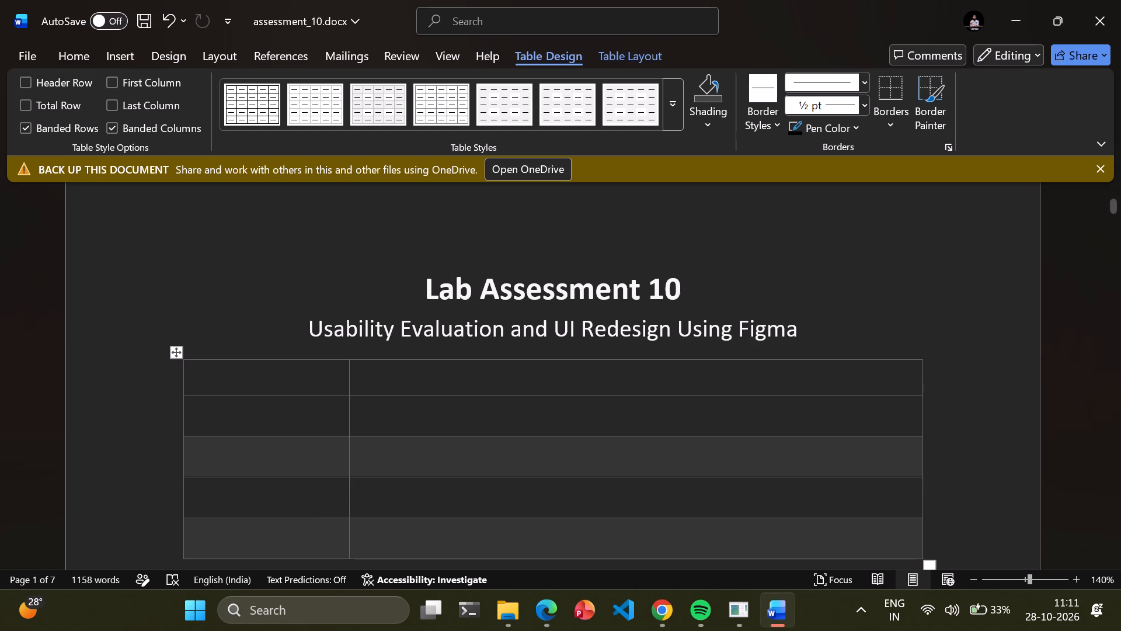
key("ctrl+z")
Save the document and deselect the details table.
key("ctrl+s")
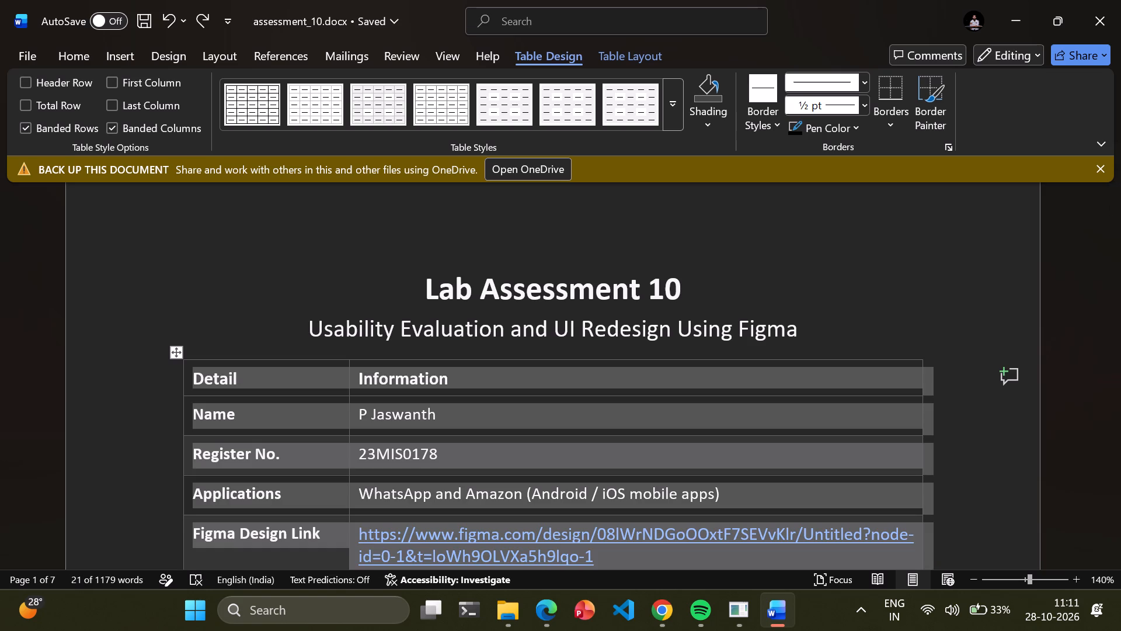
left_click(336, 265)
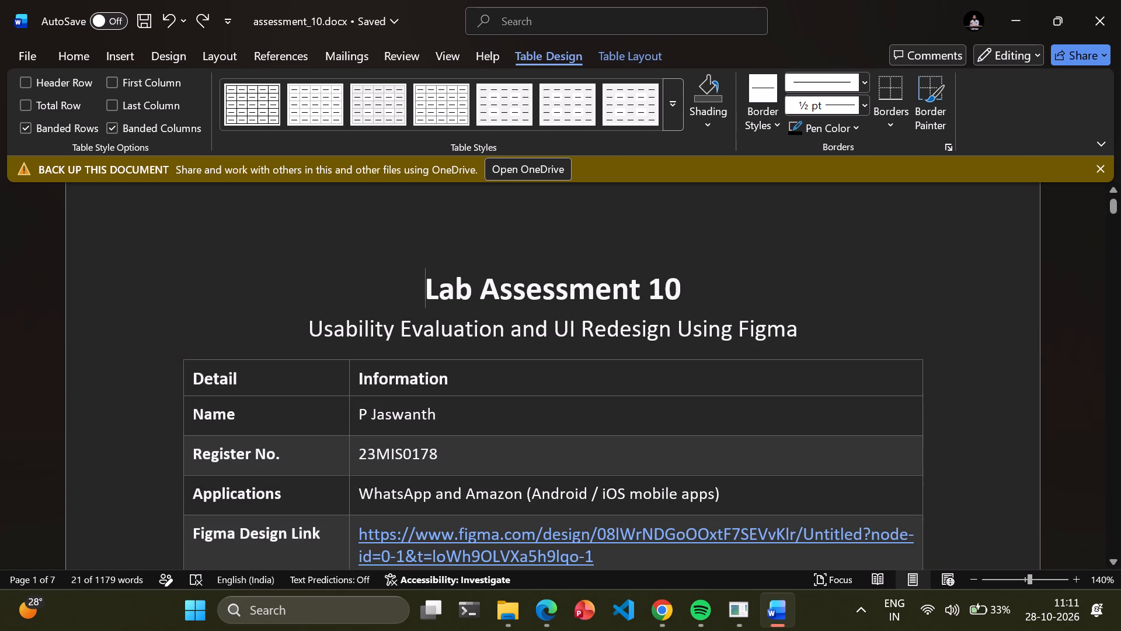
Save the Lab Assessment 10 document again.
key("ctrl+s")
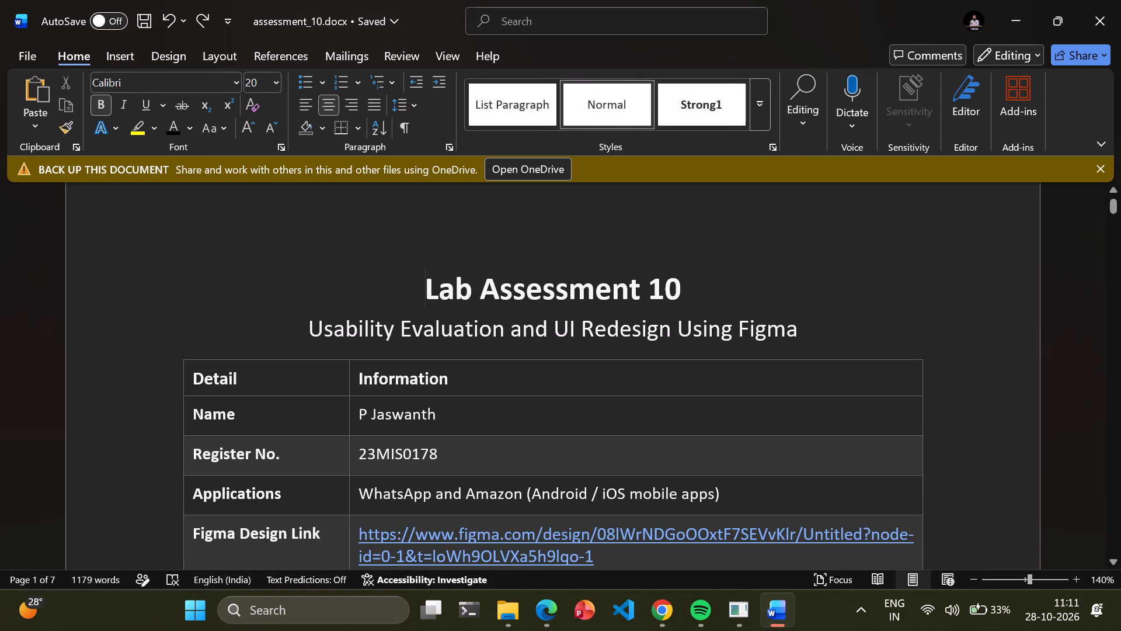
key("ctrl+s")
key("ctrl+s")
key("ctrl+s")
key("ctrl+s")
Save a copy of the Lab Assessment 10 document in the Desktop folder as a PDF named assessment_10.
scroll(186, 223, "down", 2, "ctrl")
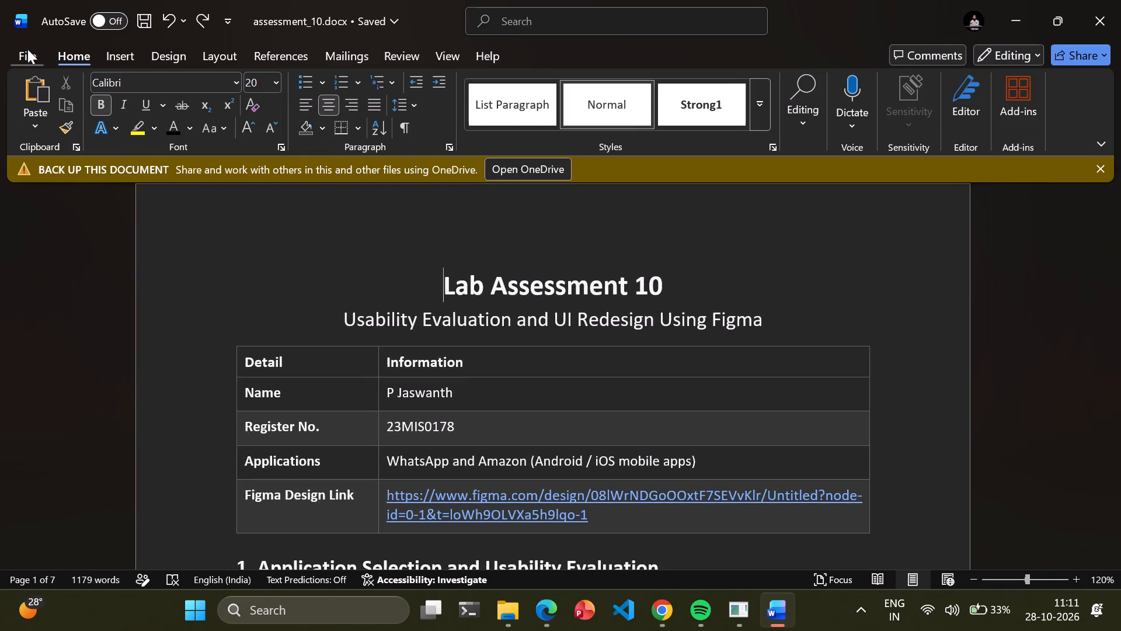
left_click(25, 54)
left_click(74, 334)
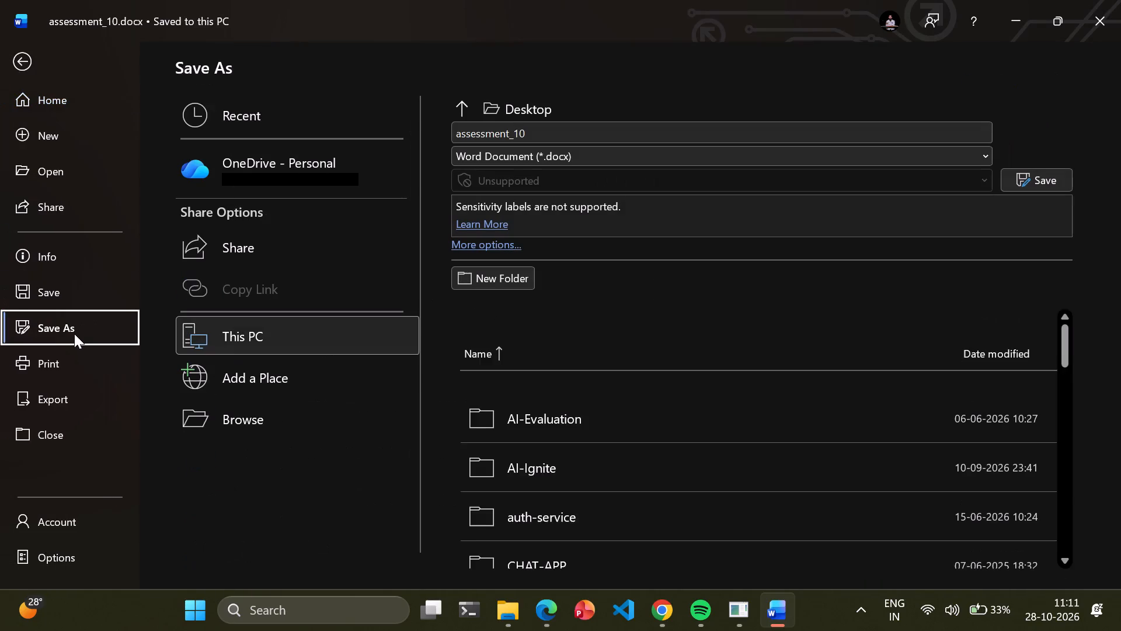
left_click(312, 431)
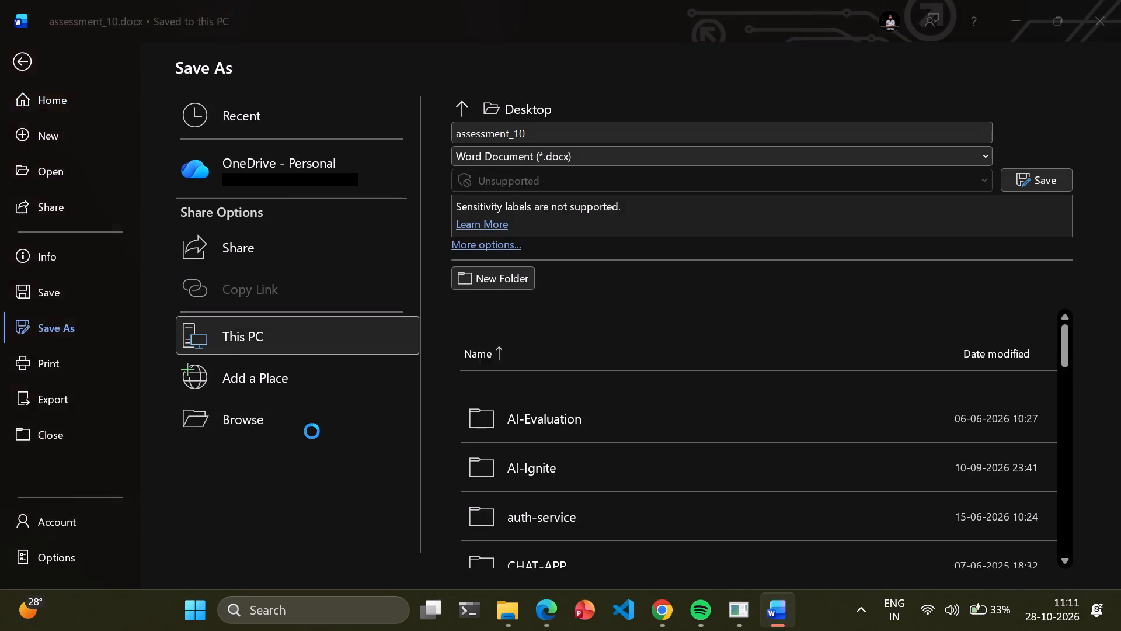
scroll(110, 181, "up", 1)
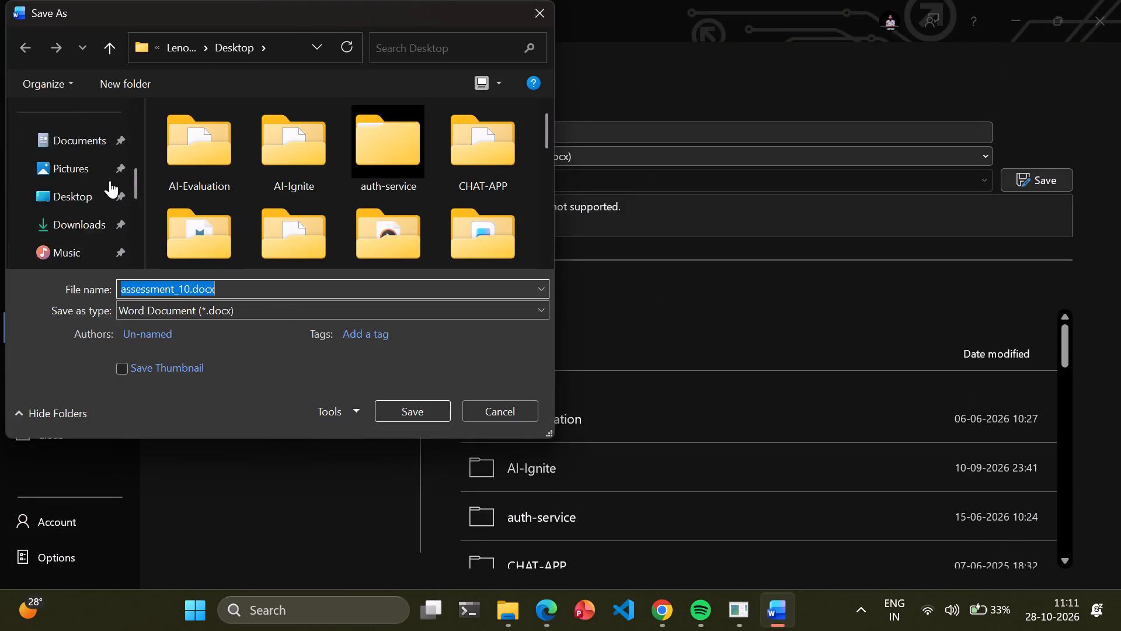
scroll(110, 181, "up", 1)
scroll(94, 216, "down", 1)
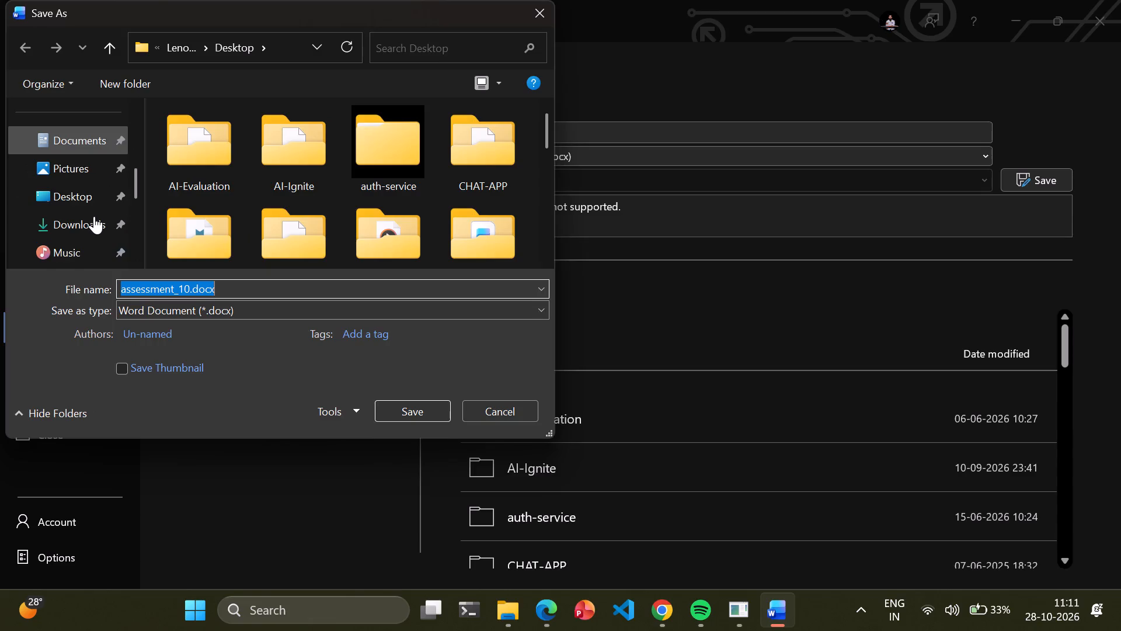
left_click(96, 203)
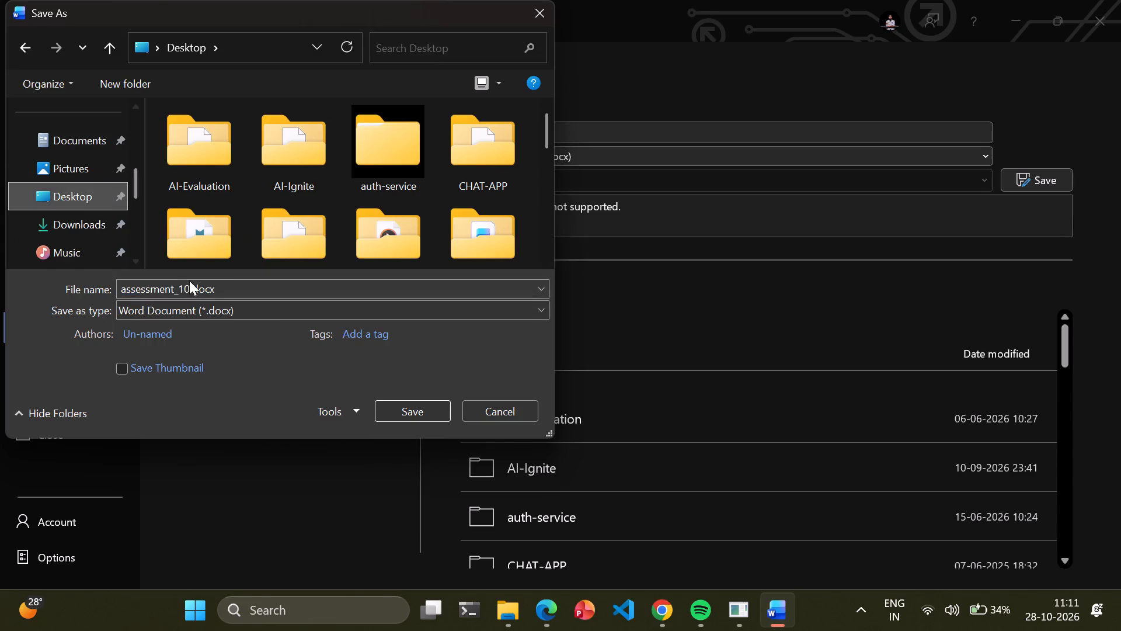
left_click(200, 310)
left_click(154, 412)
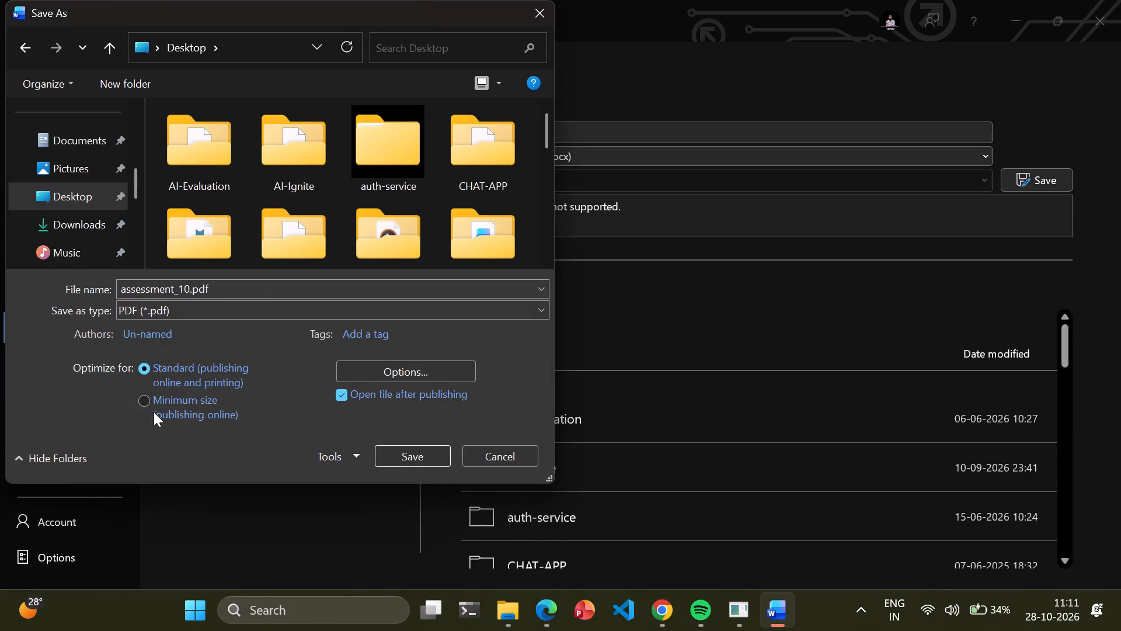
Finish publishing the report to the Desktop as assessment_10.pdf with standard optimization, opening the file after publishing.
left_click(434, 453)
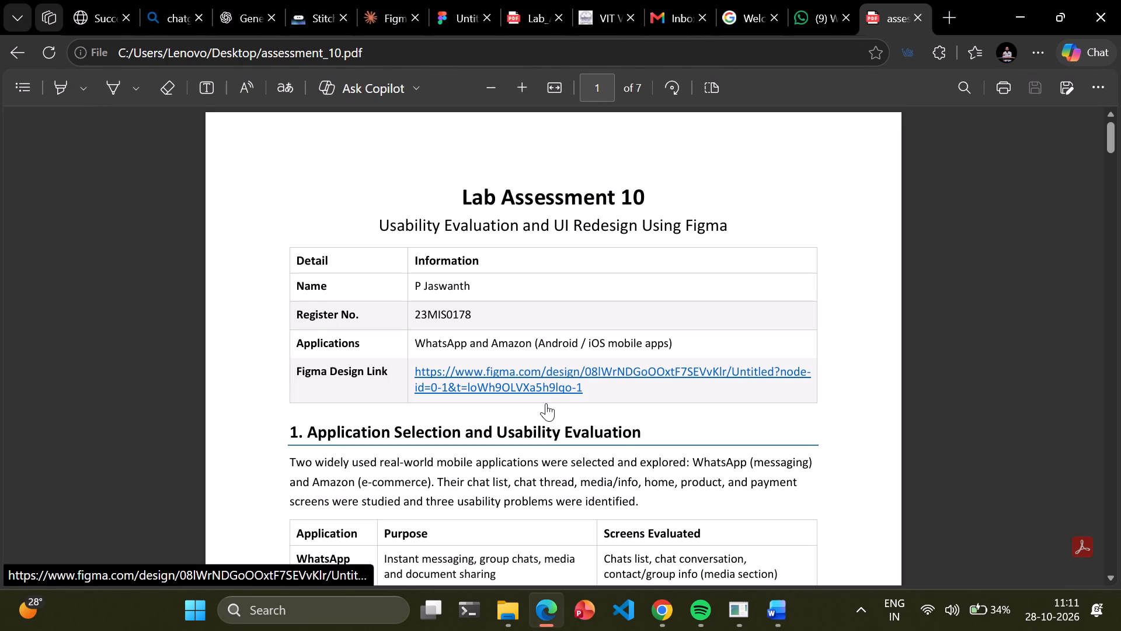
Test the Figma design link in the exported PDF's details table and return to the PDF.
left_click(553, 388)
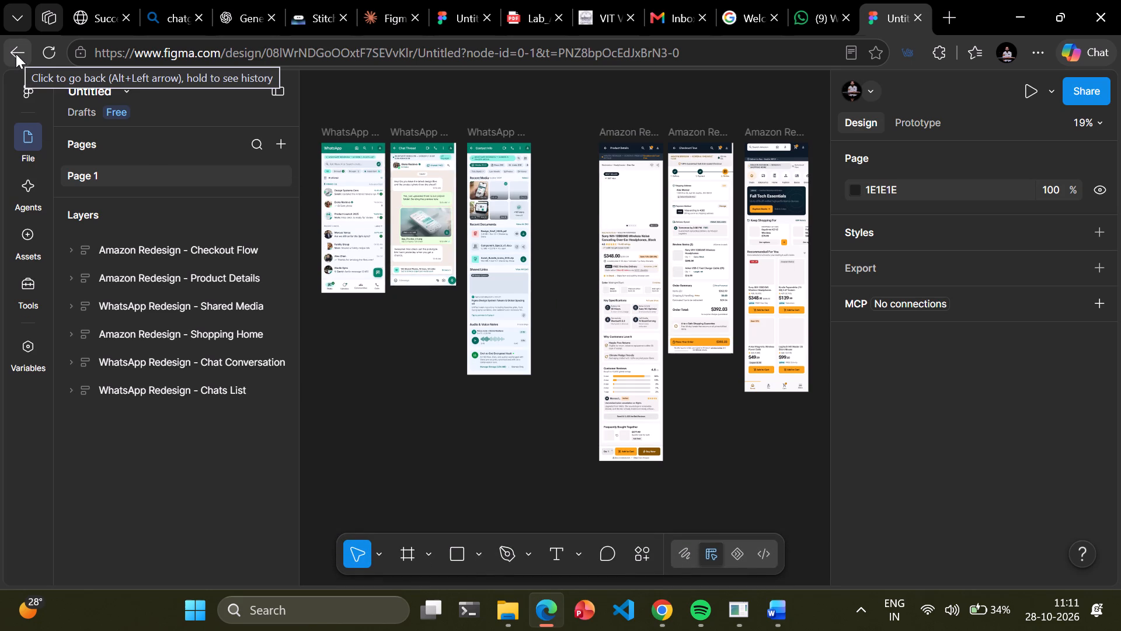
left_click(16, 54)
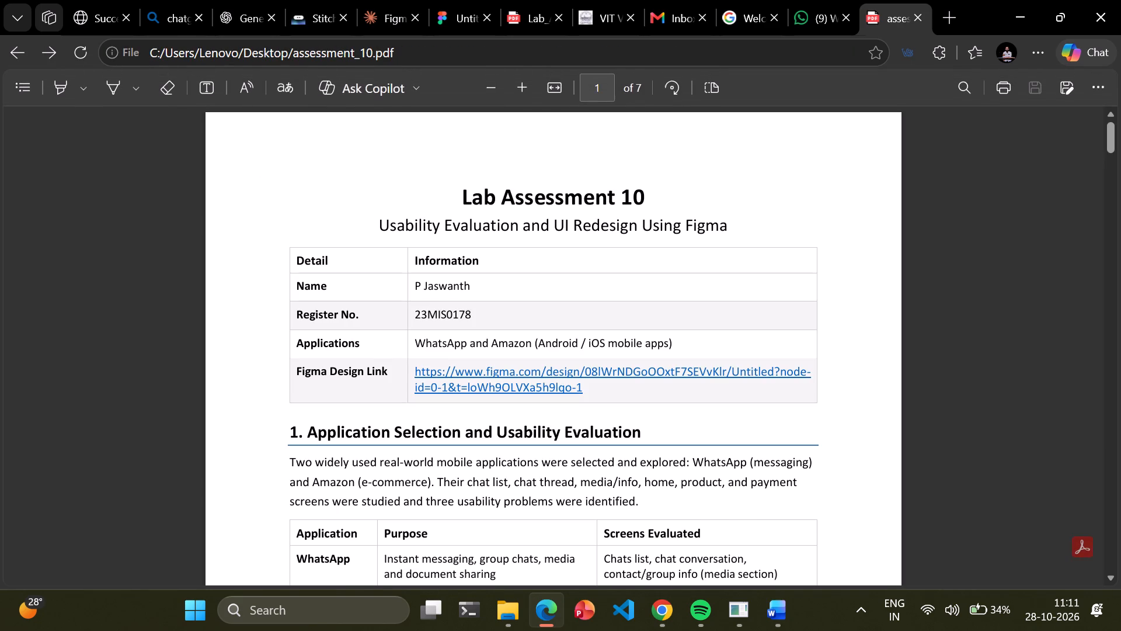
Review the exported assessment_10 PDF from the details table through the redesign comparisons and design justification to the conclusion.
scroll(420, 337, "down", 3)
scroll(420, 337, "up", 1)
scroll(420, 337, "down", 3)
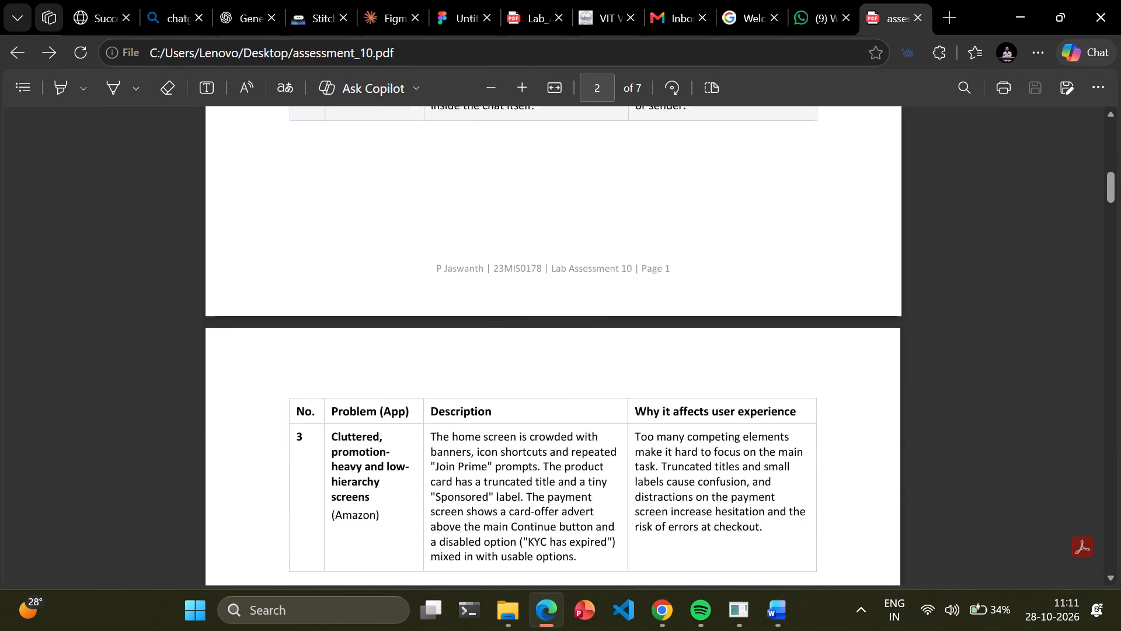
scroll(420, 337, "down", 13)
scroll(420, 337, "up", 2)
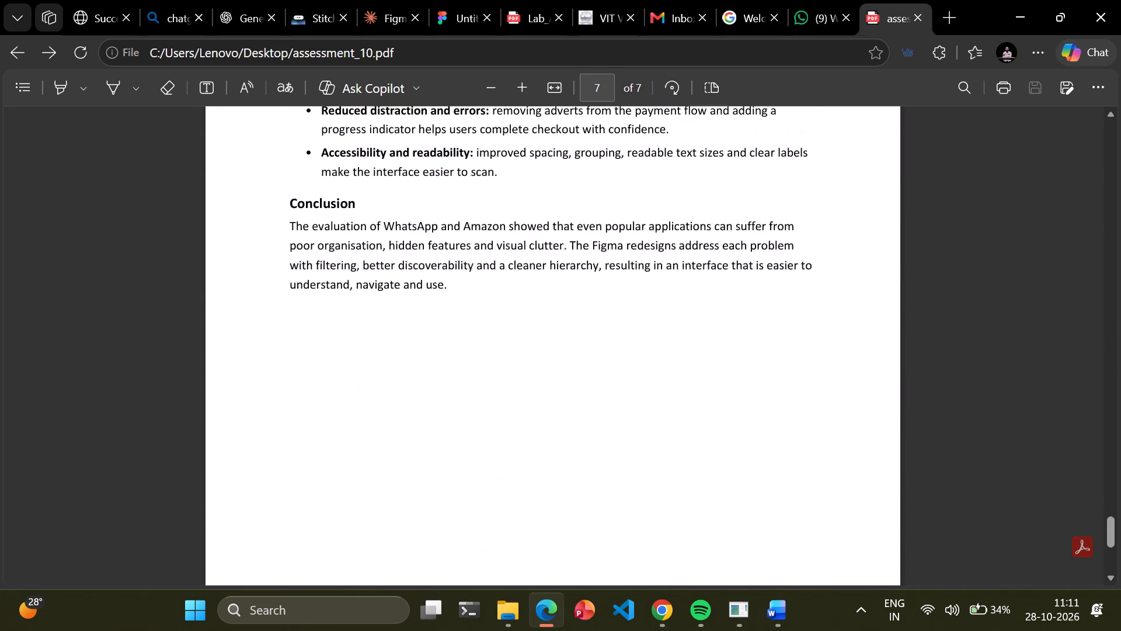
scroll(420, 337, "up", 4)
scroll(420, 337, "down", 5)
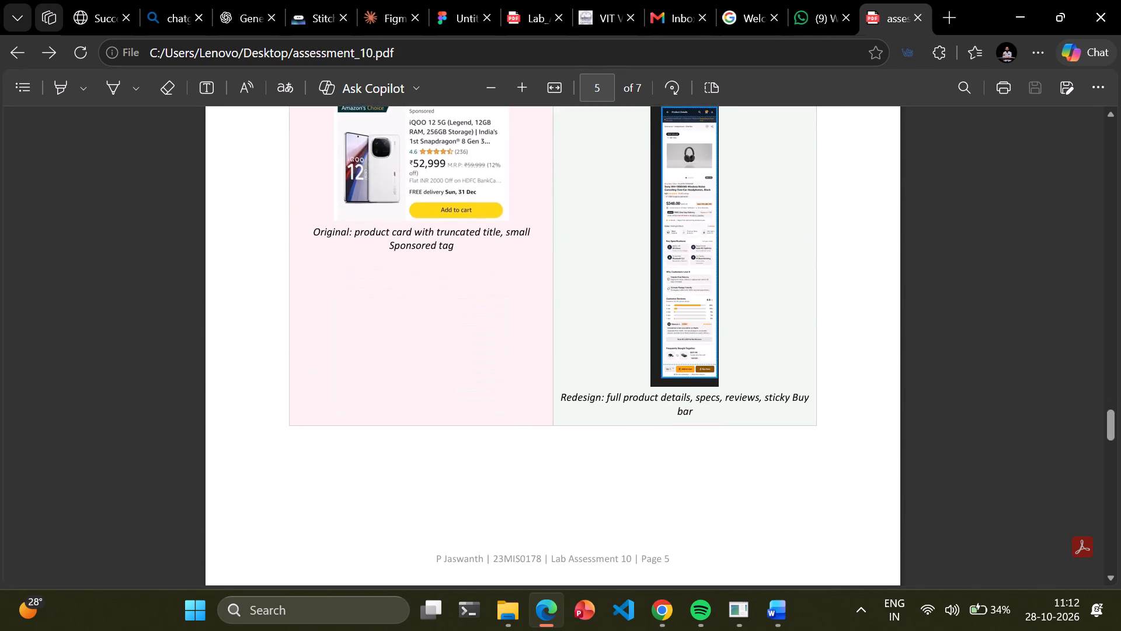
scroll(420, 337, "down", 7)
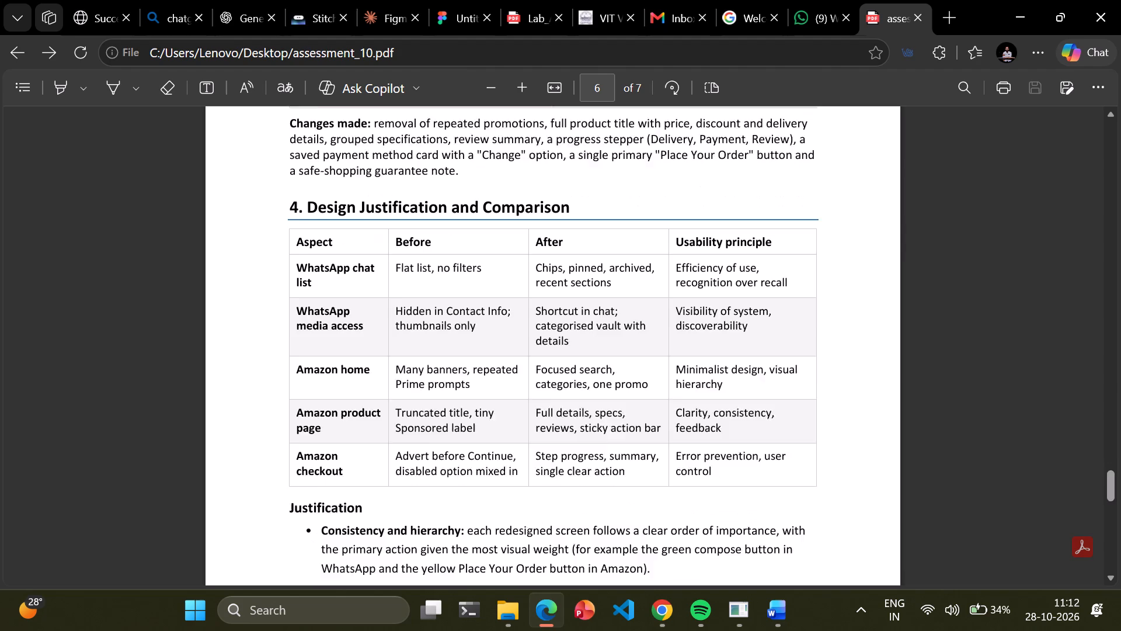
scroll(420, 337, "down", 5)
Recheck the PDF's pages back from the conclusion, examining the before-and-after comparisons, proposed improvements and identified usability problems tables.
scroll(420, 337, "up", 2)
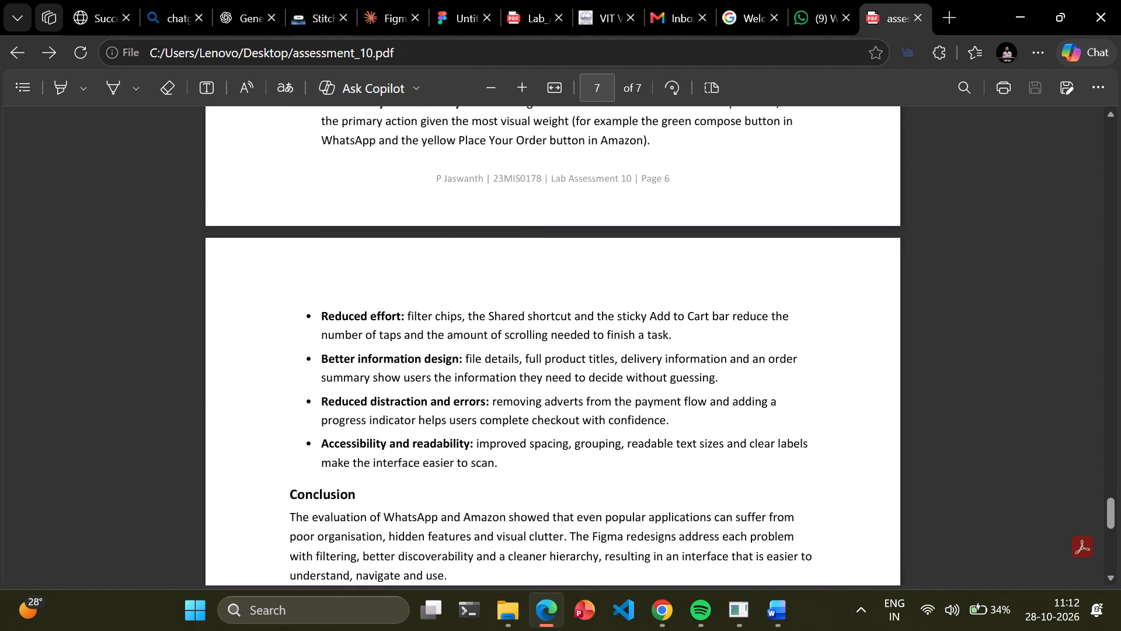
scroll(420, 337, "up", 9)
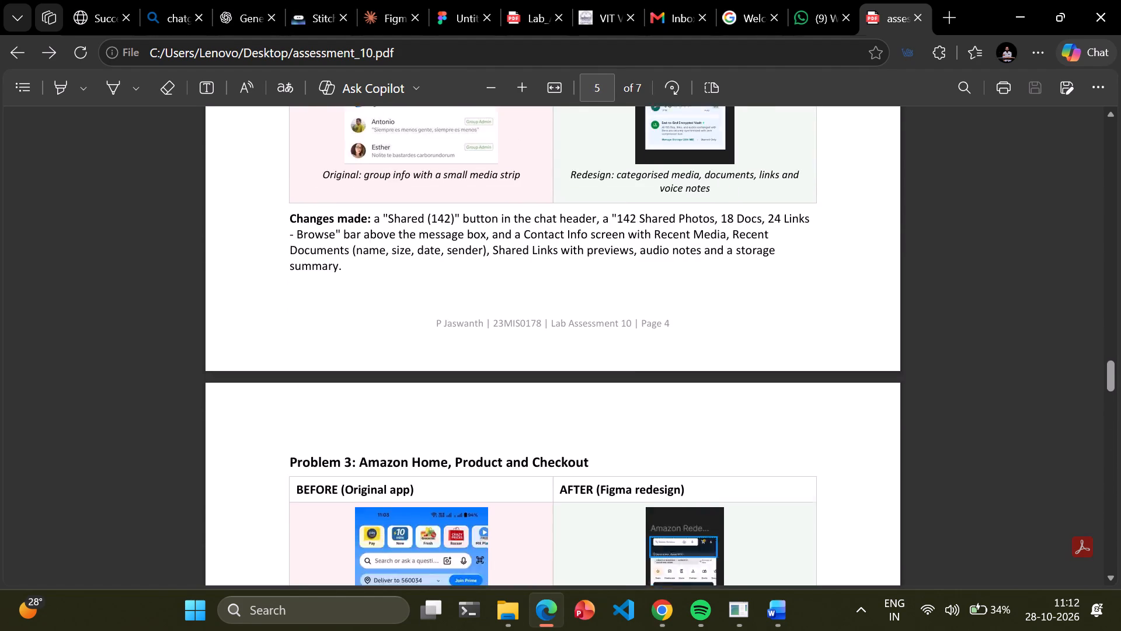
scroll(420, 337, "up", 4)
scroll(420, 337, "down", 6)
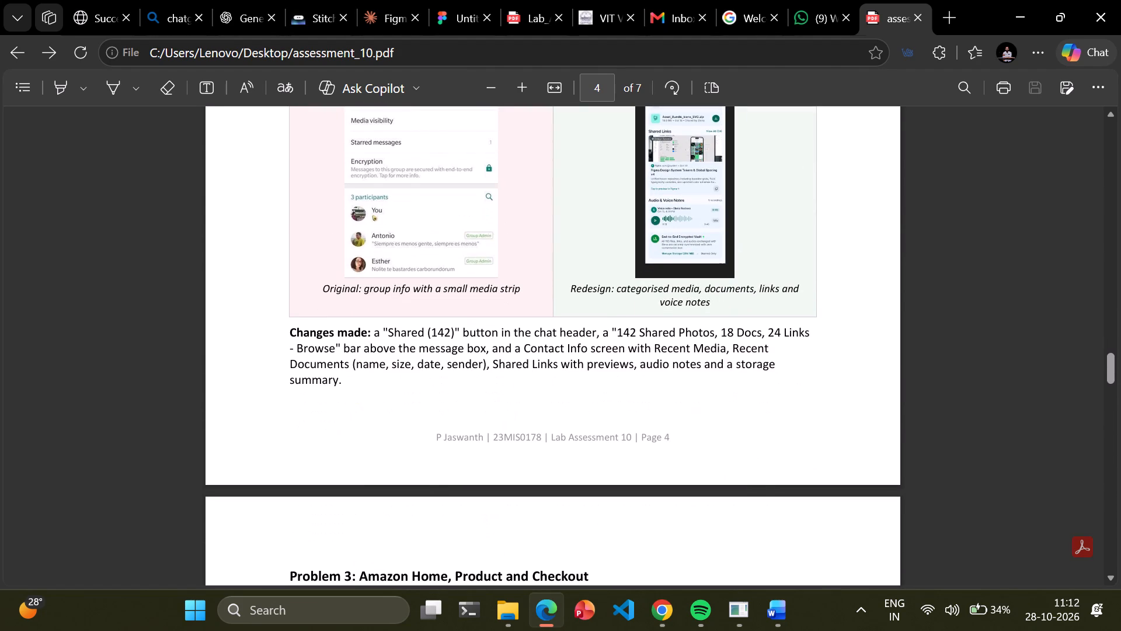
scroll(422, 389, "up", 4)
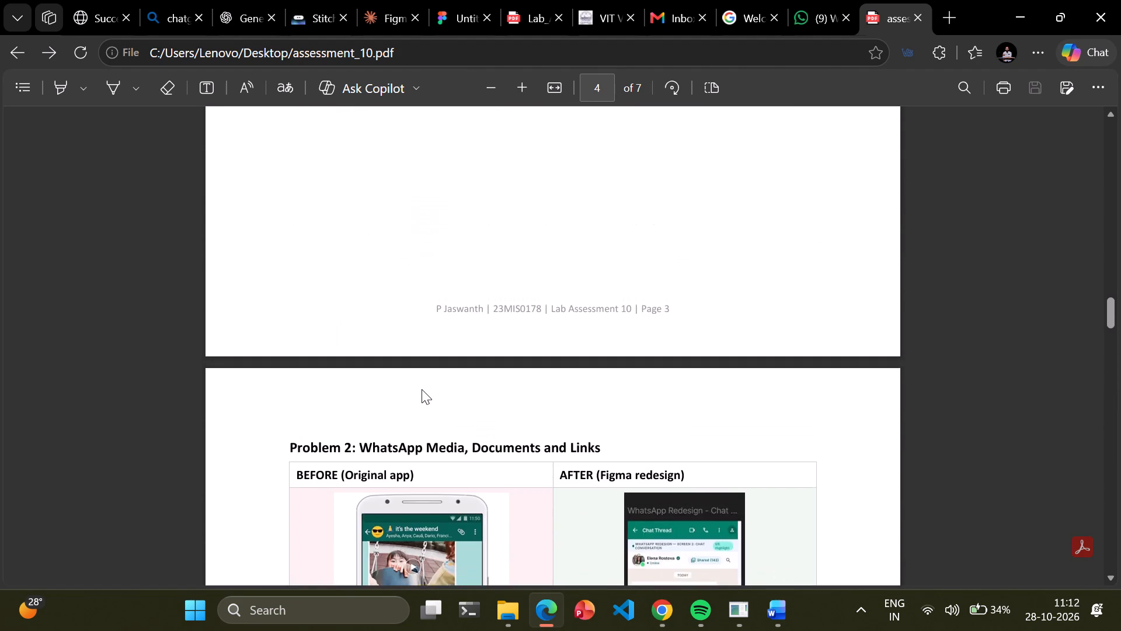
scroll(422, 389, "up", 10)
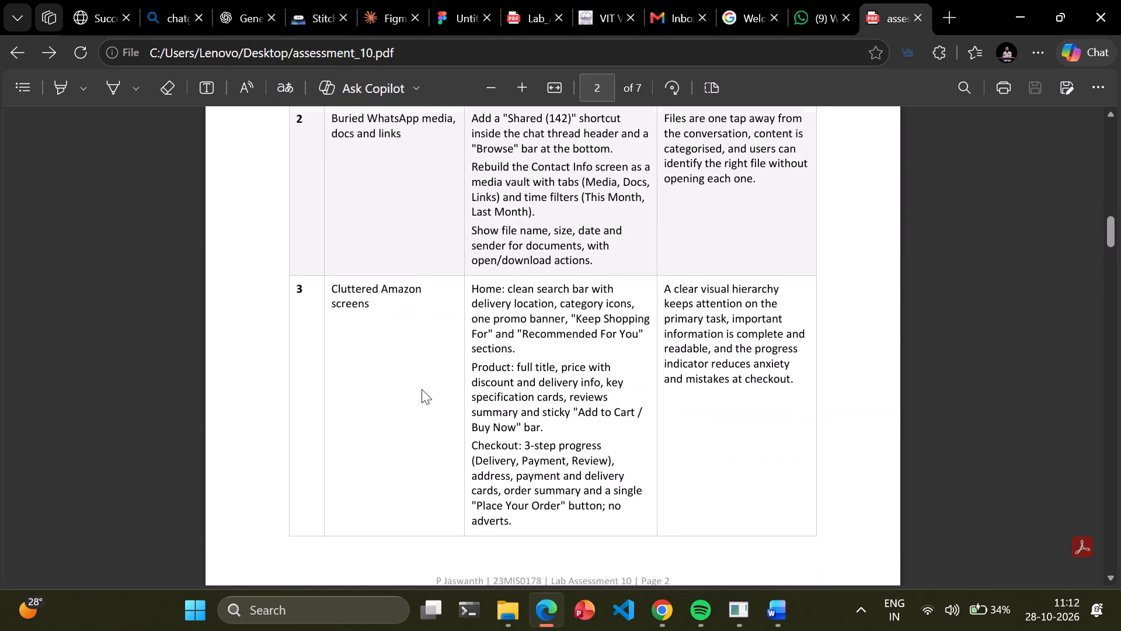
scroll(422, 389, "up", 7)
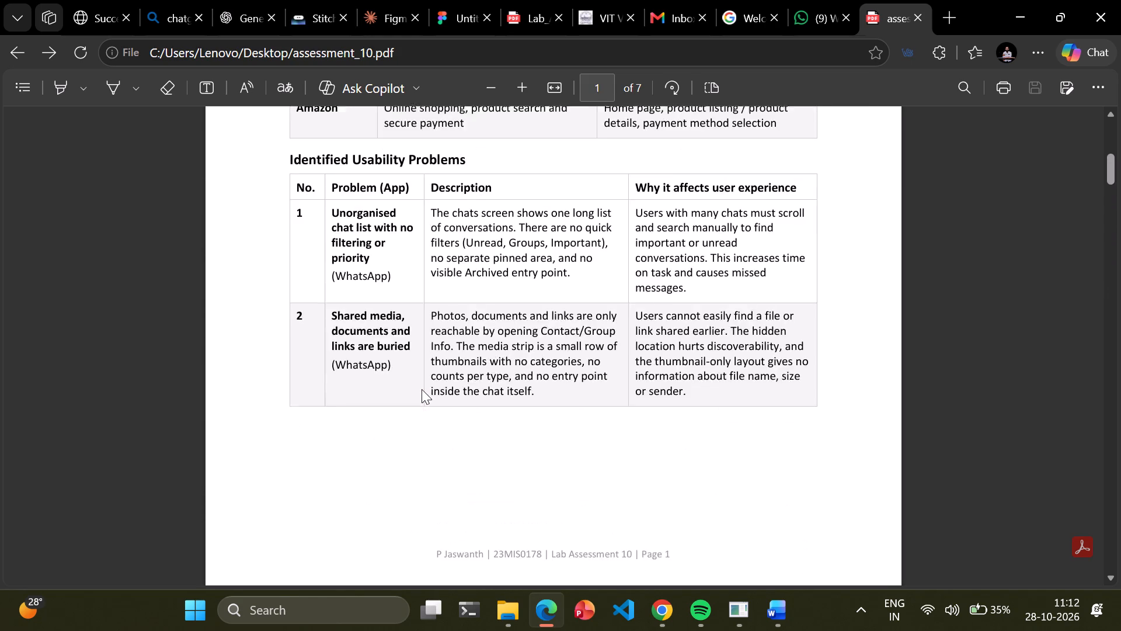
scroll(422, 389, "up", 3)
scroll(422, 389, "down", 5)
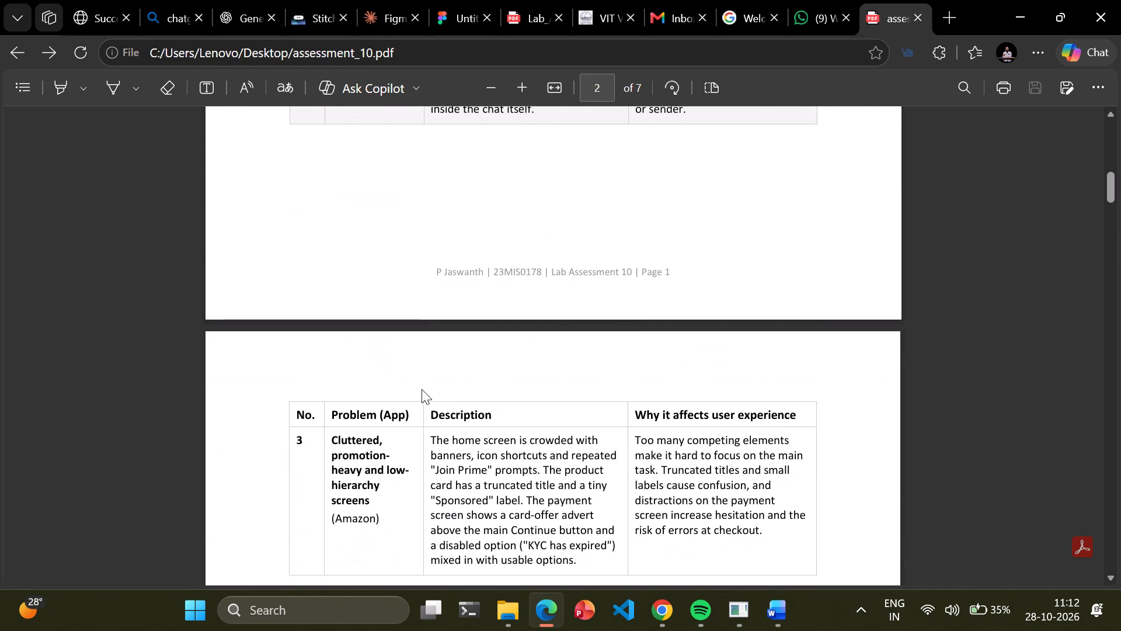
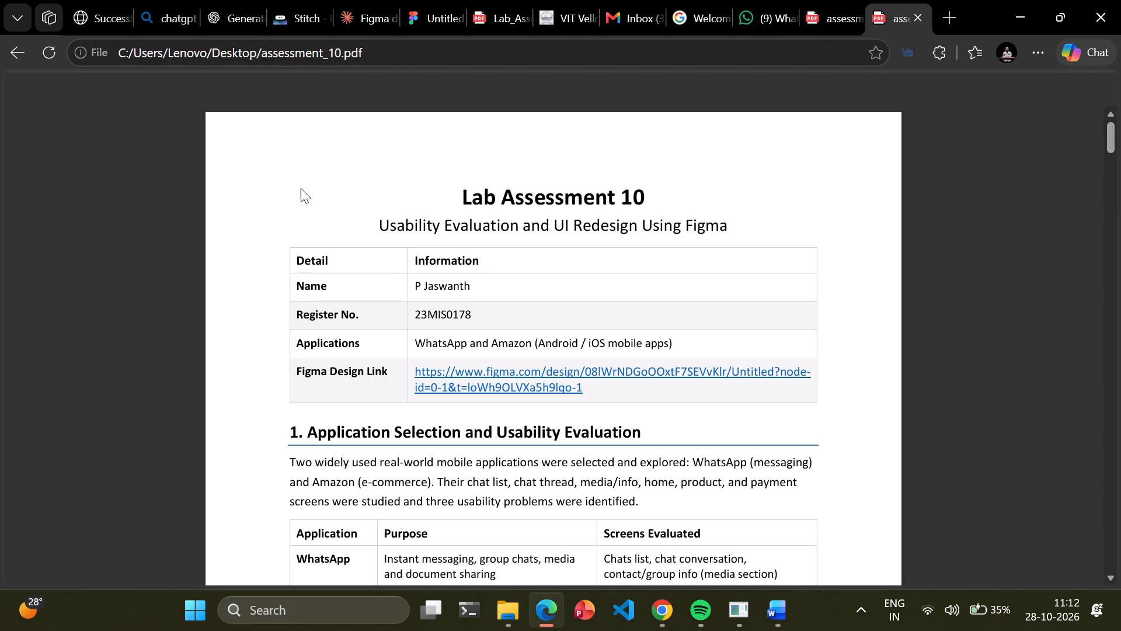
Return to the VTOP assignment upload page and cancel the pending OTP verification for assessment_10.docx.
left_click(573, 4)
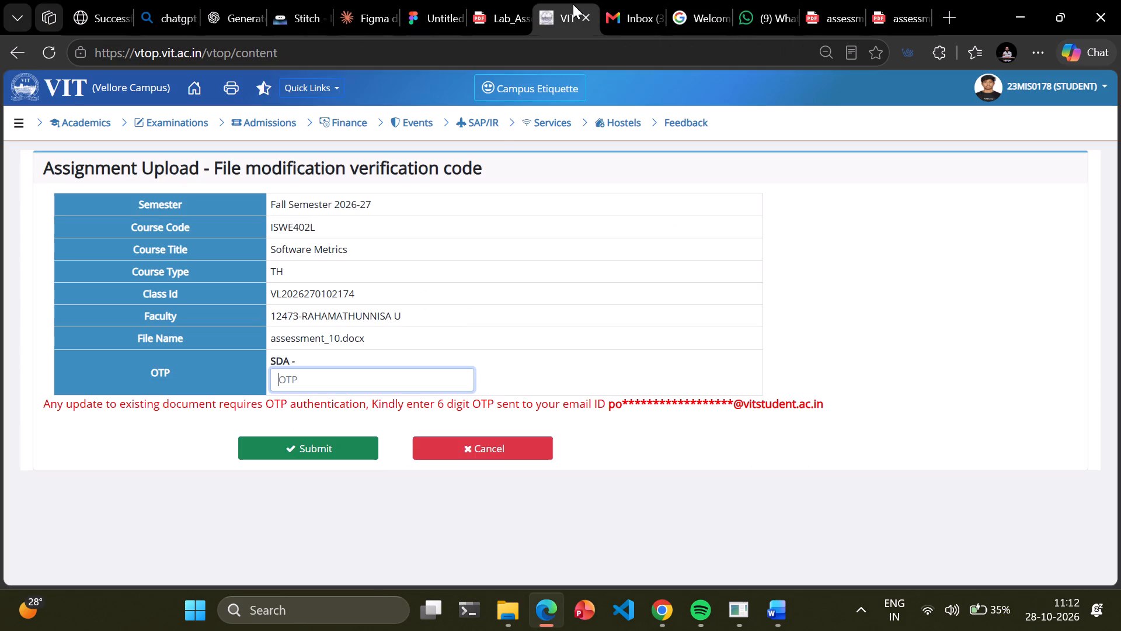
left_click(433, 455)
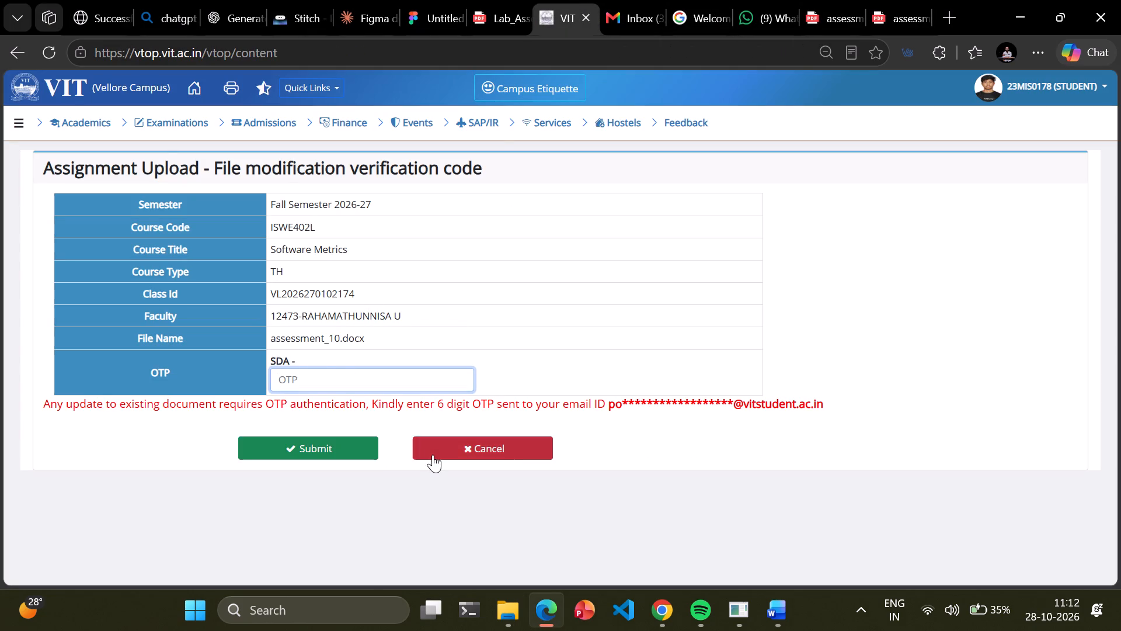